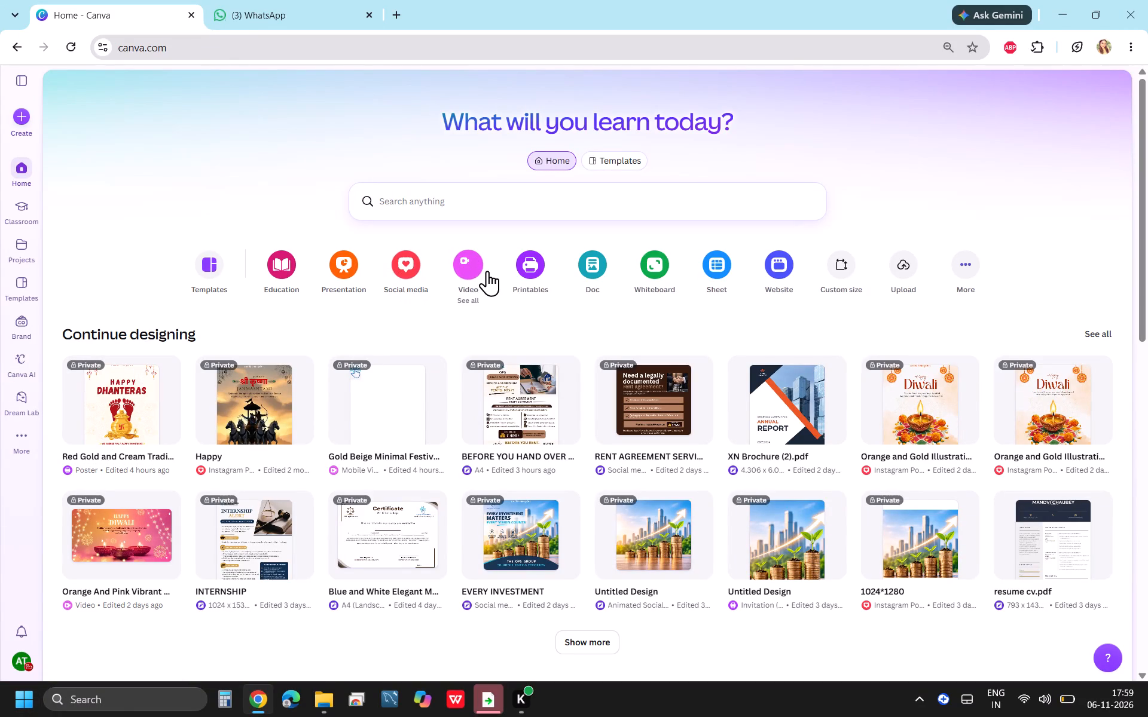
# Review the video formats offered for a new design, such as Landscape Video and Mobile Video, and return to the home page.
pyautogui.click(466, 268)
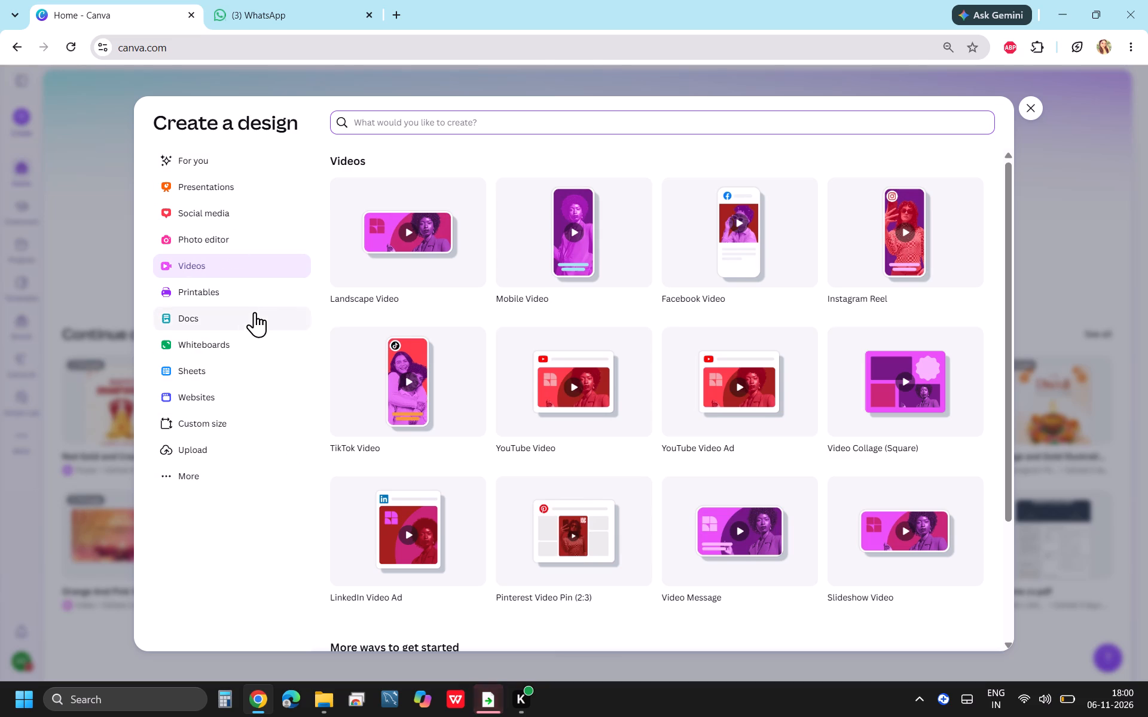
pyautogui.click(1028, 109)
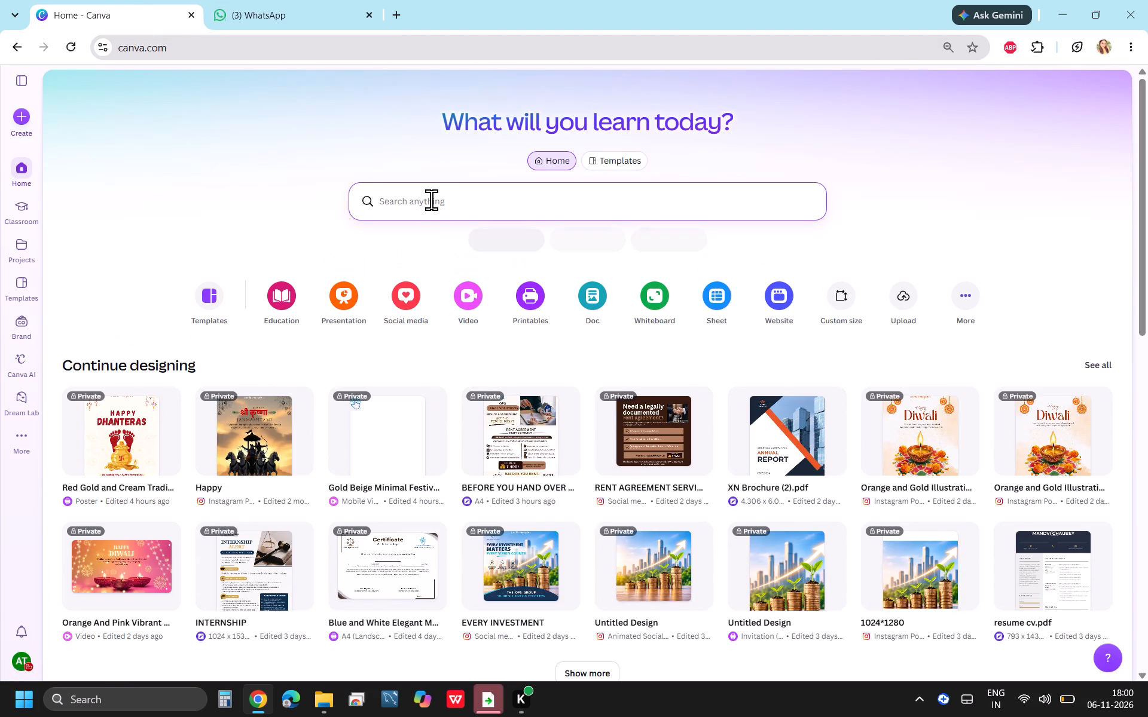
pyautogui.write('happy')
pyautogui.press('space')
pyautogui.write('bhai')
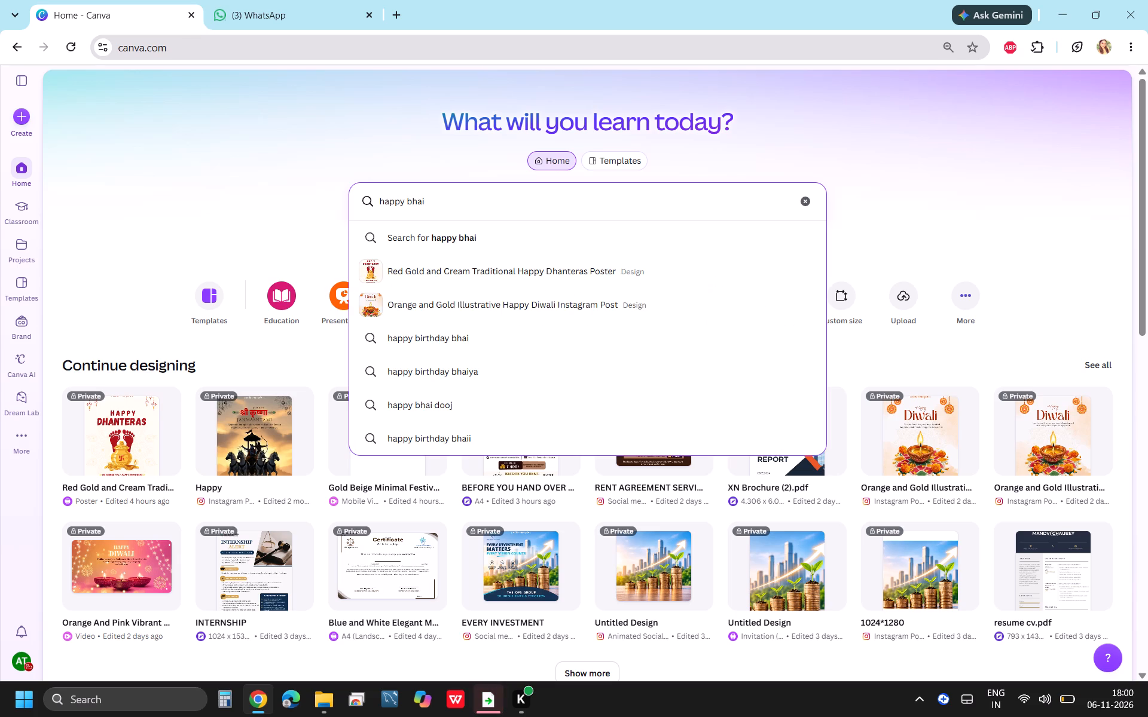
pyautogui.write('dooj')
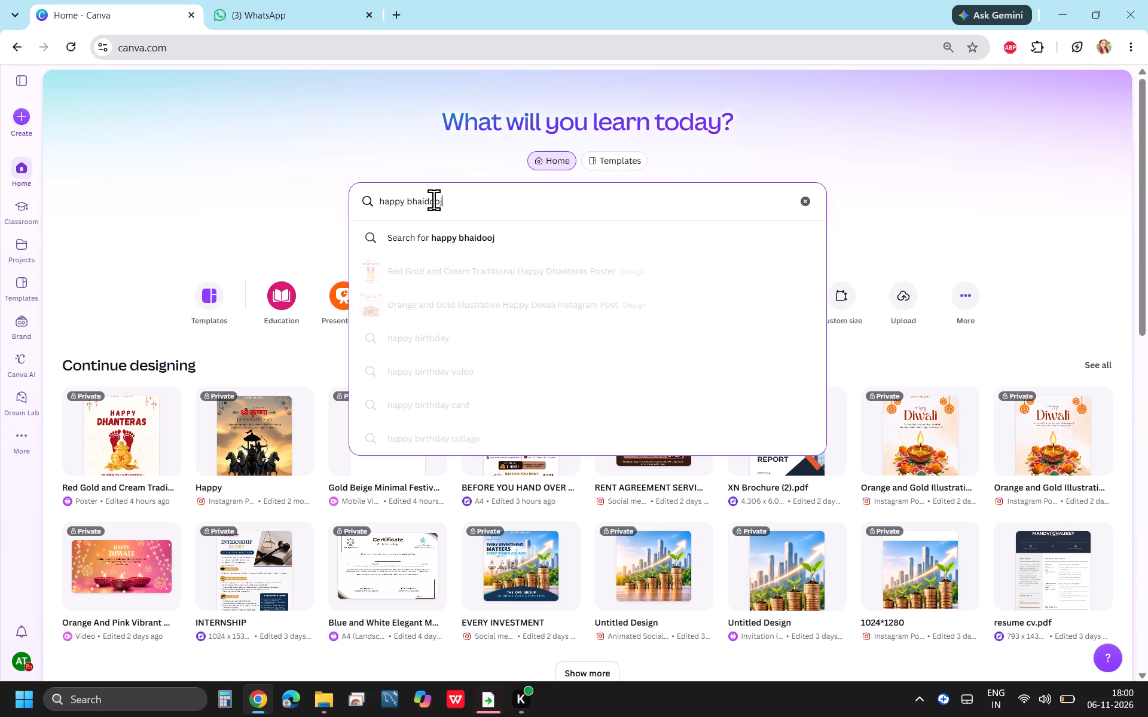
pyautogui.press('Return')
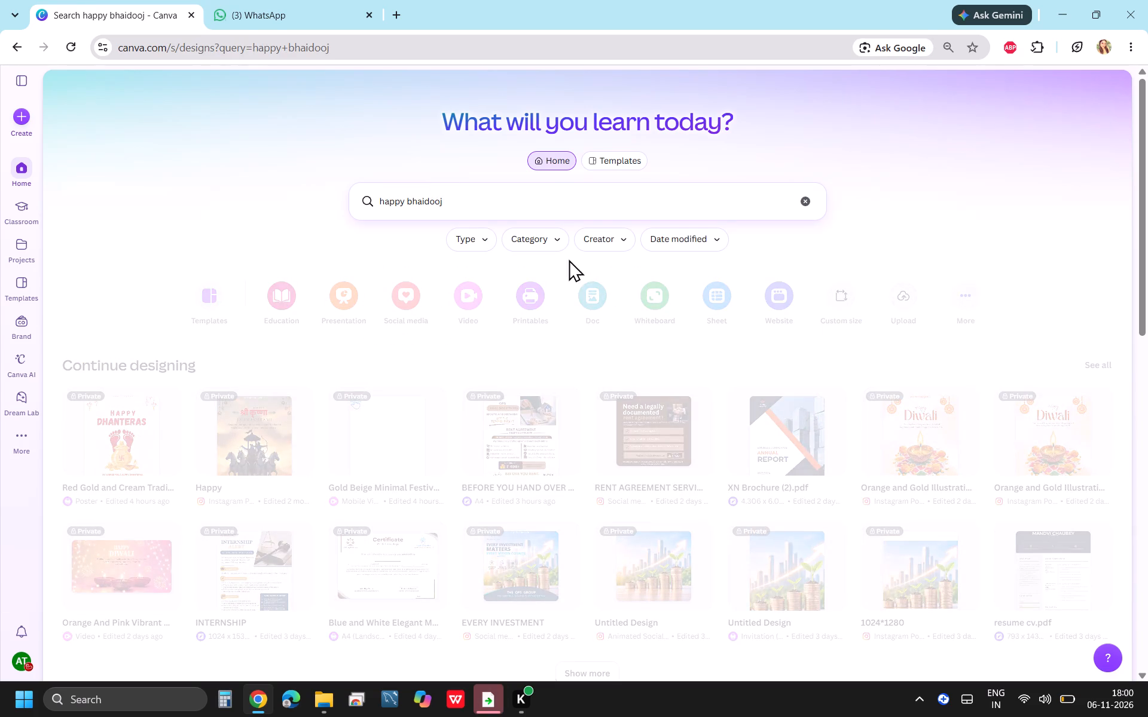
# Examine the template results for "happy bhaidooj", expanding the list to show more designs.
pyautogui.scroll(-2, 280, 443)
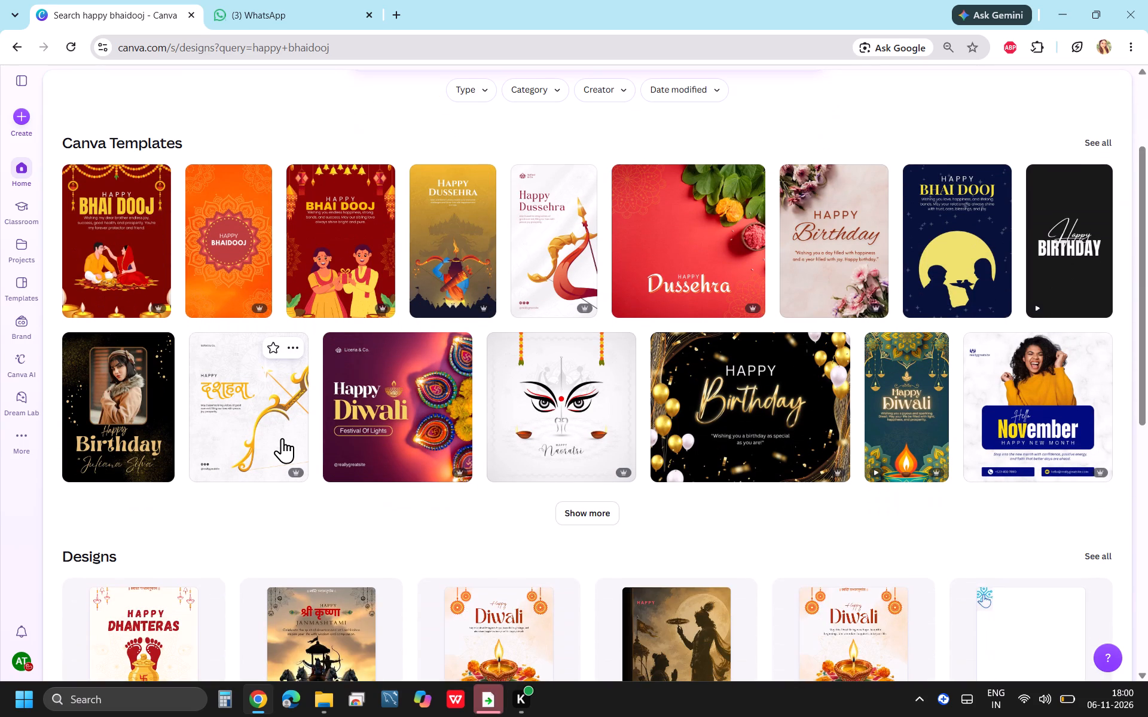
pyautogui.scroll(1, 284, 429)
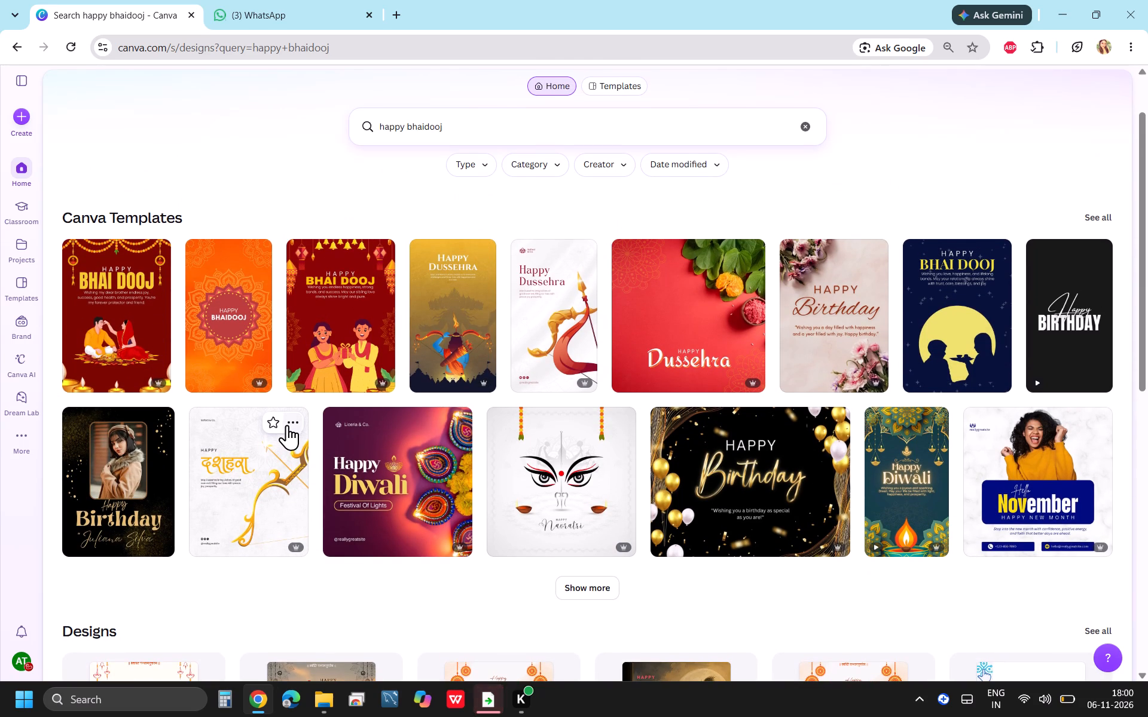
pyautogui.scroll(-2, 291, 413)
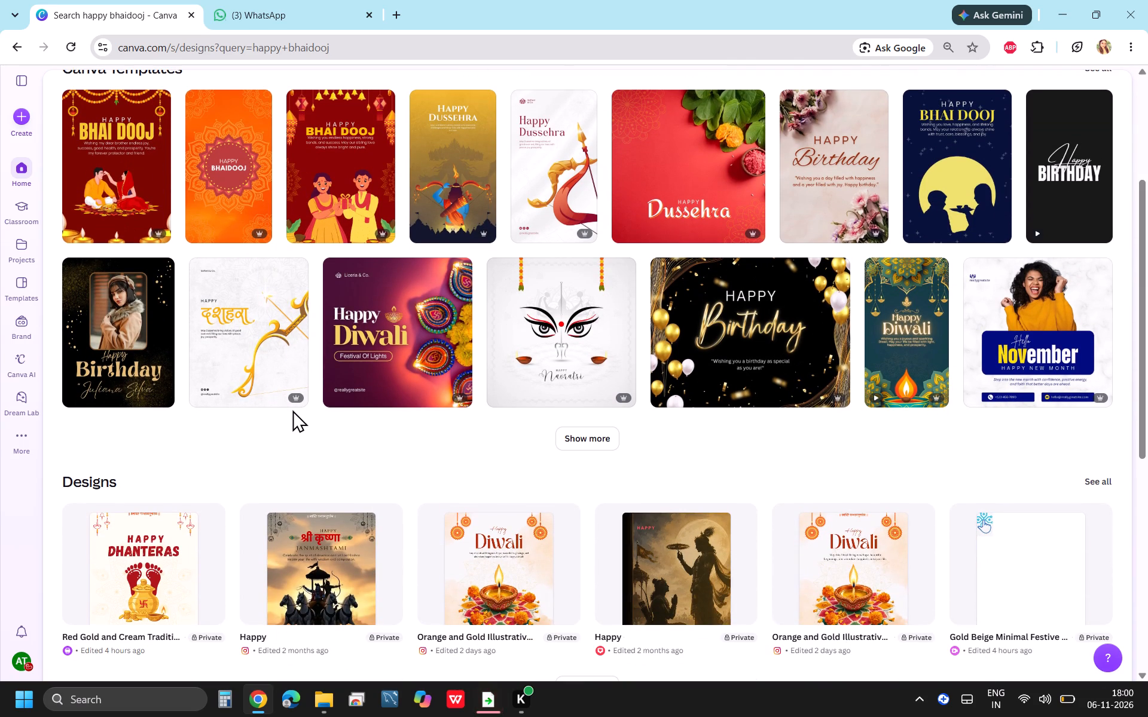
pyautogui.click(601, 431)
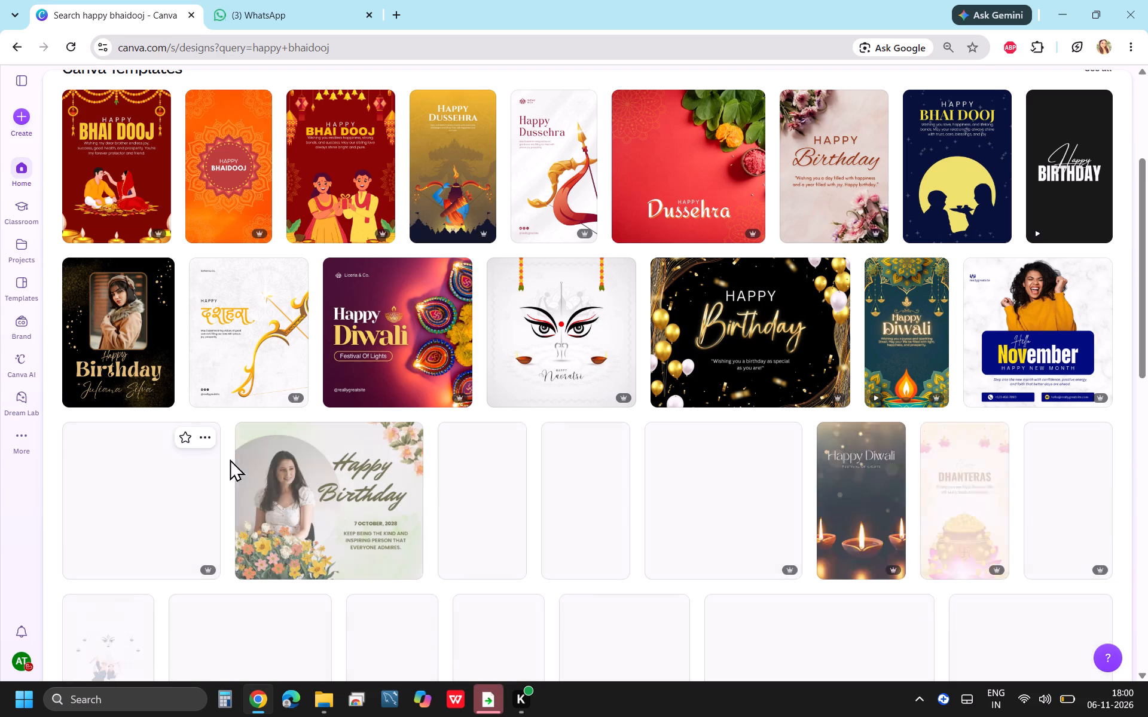
pyautogui.scroll(-4, 500, 534)
pyautogui.scroll(3, 500, 534)
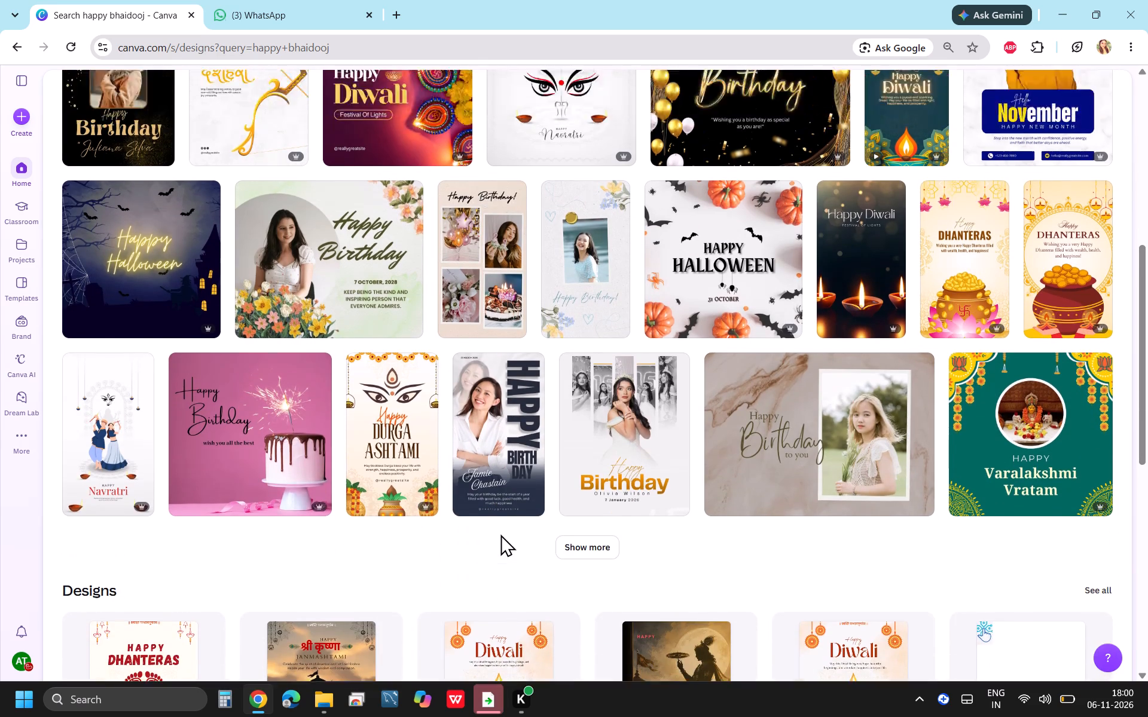
pyautogui.scroll(10, 500, 534)
# Shorten the search to "bhaidooj" and look over the matching templates.
pyautogui.click(456, 204)
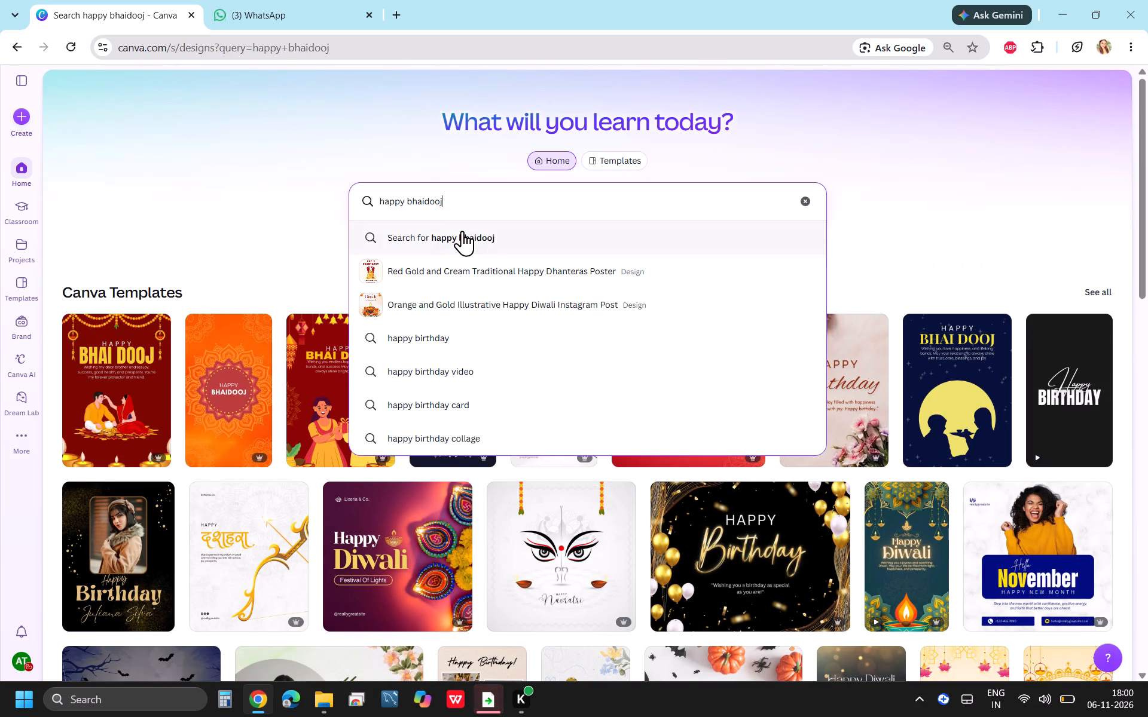
pyautogui.click(462, 231)
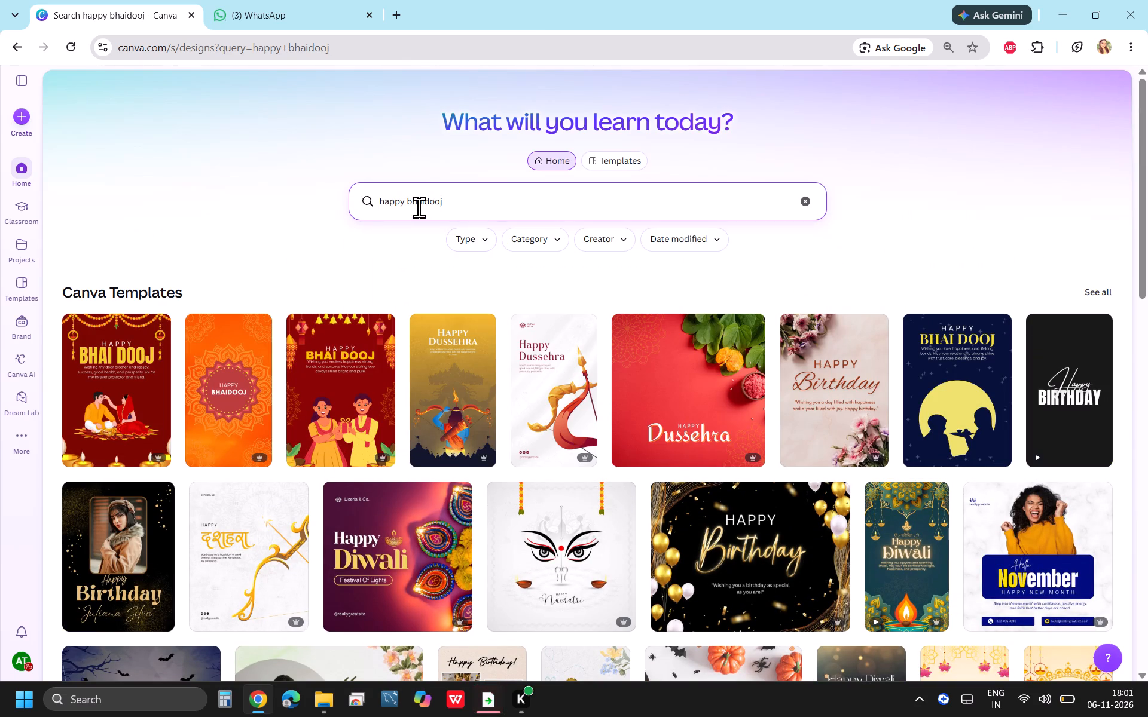
pyautogui.moveTo(404, 204); pyautogui.dragTo(345, 209)
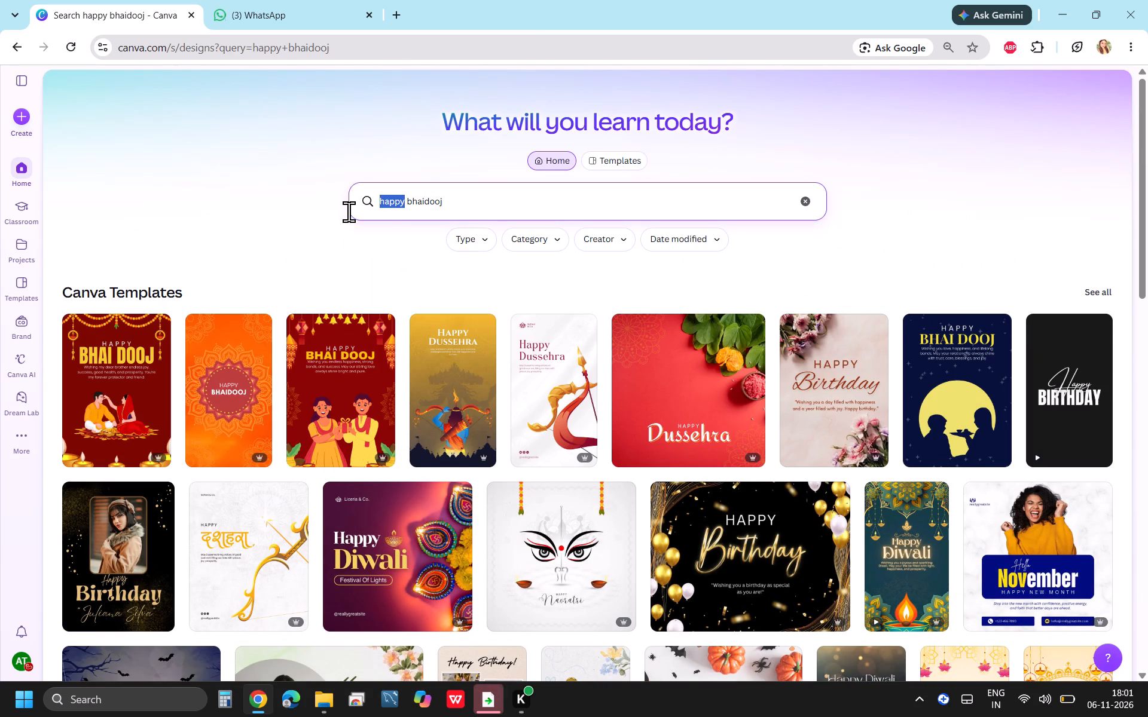
pyautogui.press('BackSpace')
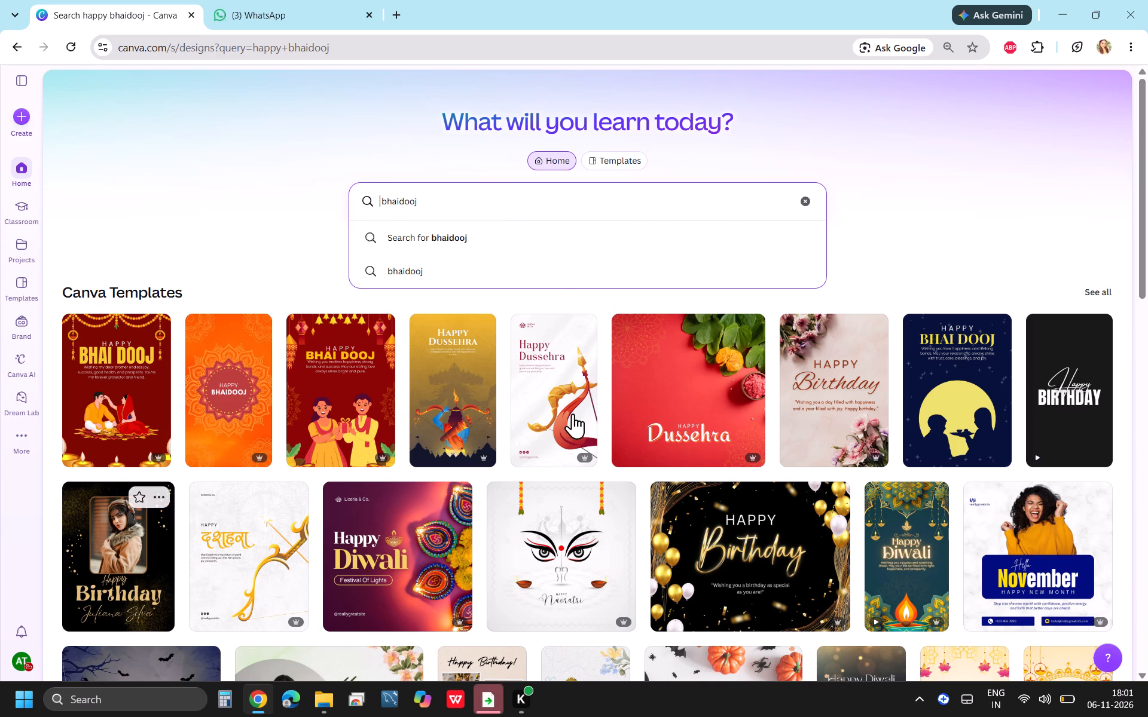
pyautogui.click(502, 259)
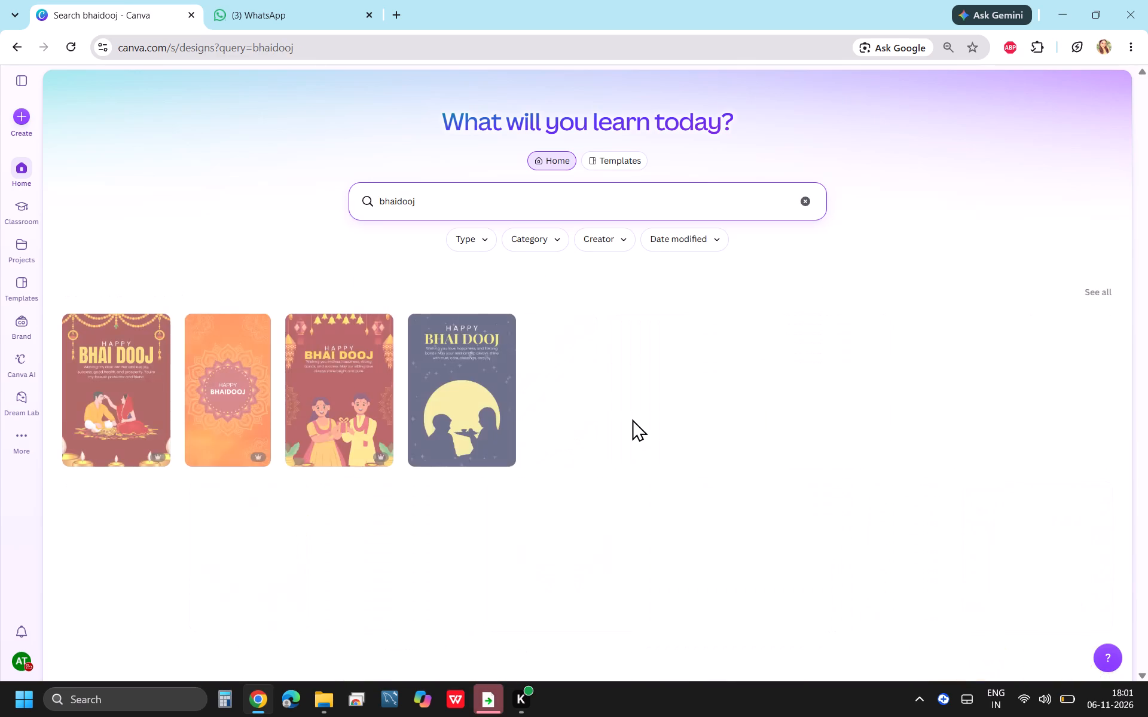
pyautogui.scroll(-5, 657, 411)
pyautogui.scroll(4, 657, 411)
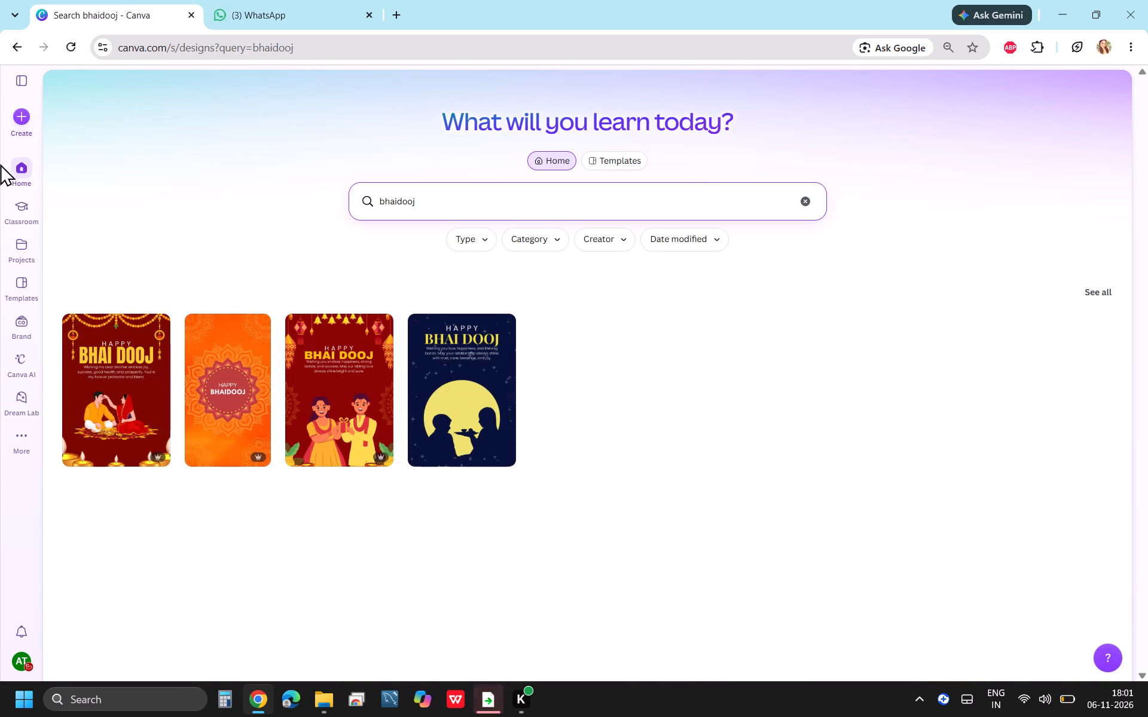
# Broaden the template search to "bhai".
pyautogui.click(469, 208)
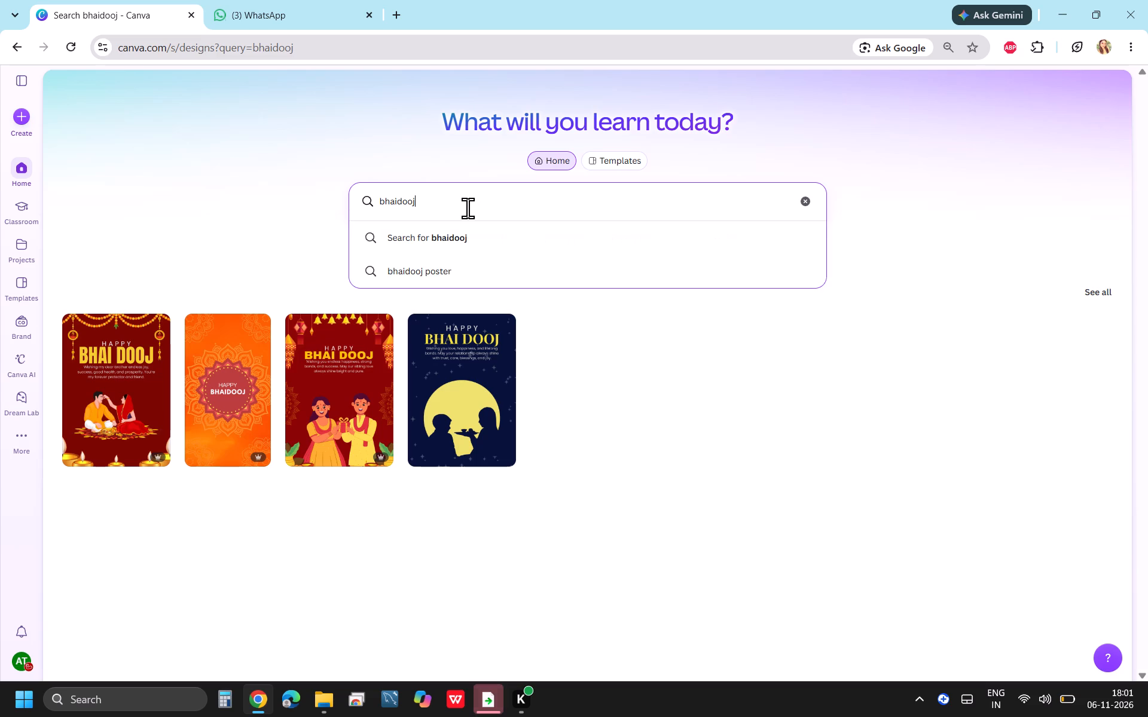
pyautogui.press('BackSpace')
pyautogui.press('BackSpace')
pyautogui.press('BackSpace')
pyautogui.press('BackSpace')
pyautogui.press('Return')
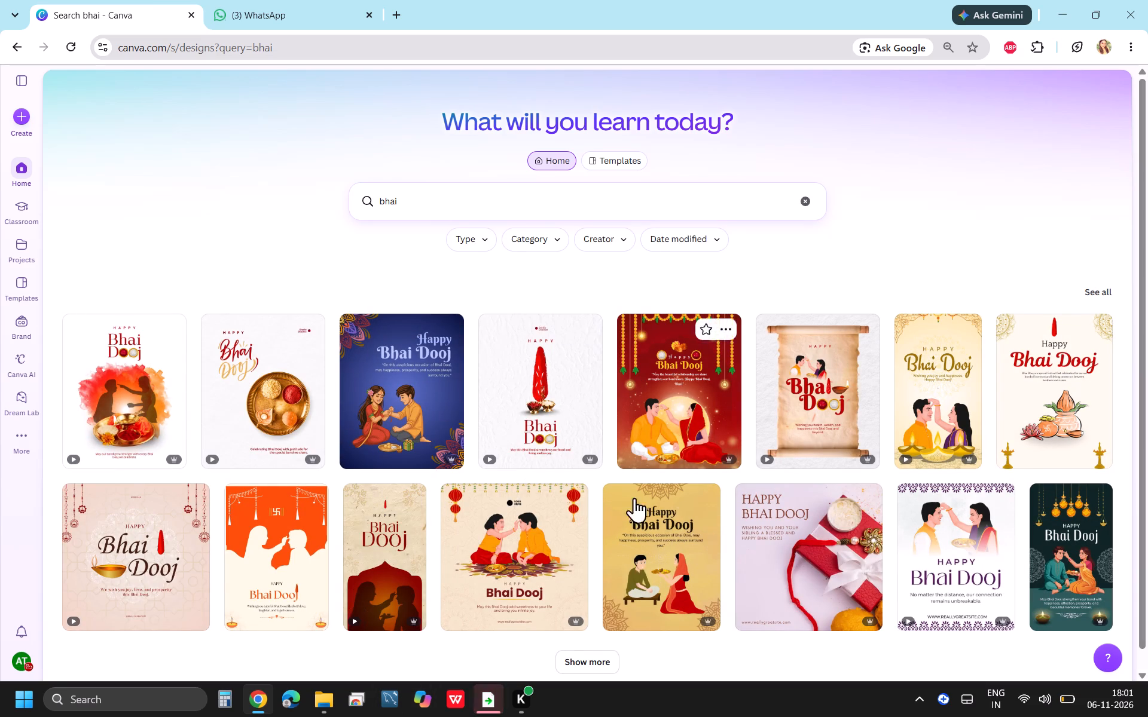
# Examine the Bhai Dooj templates, expanding the results to compare more designs.
pyautogui.scroll(-5, 593, 497)
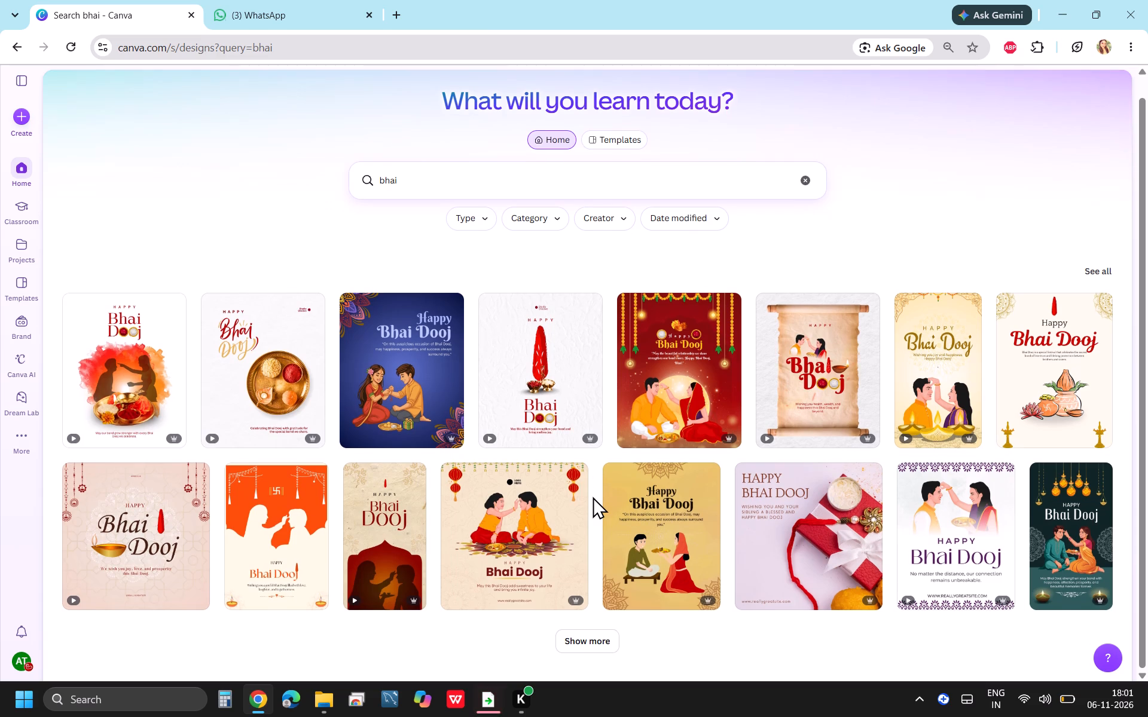
pyautogui.click(579, 642)
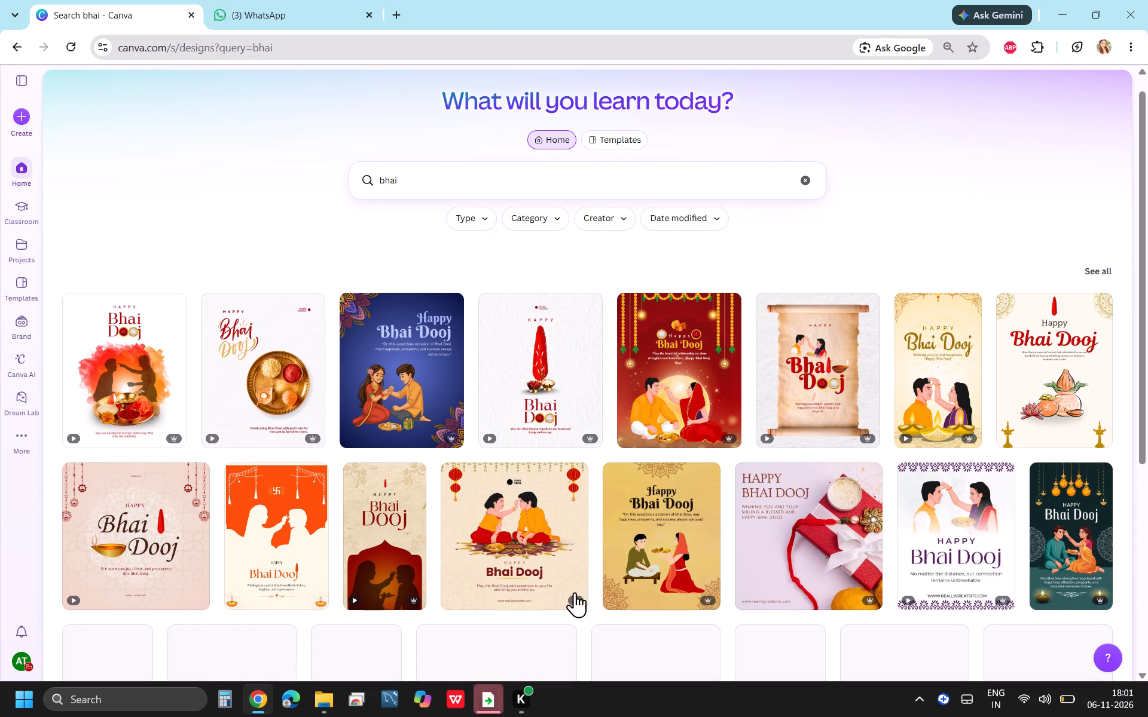
pyautogui.scroll(-5, 605, 557)
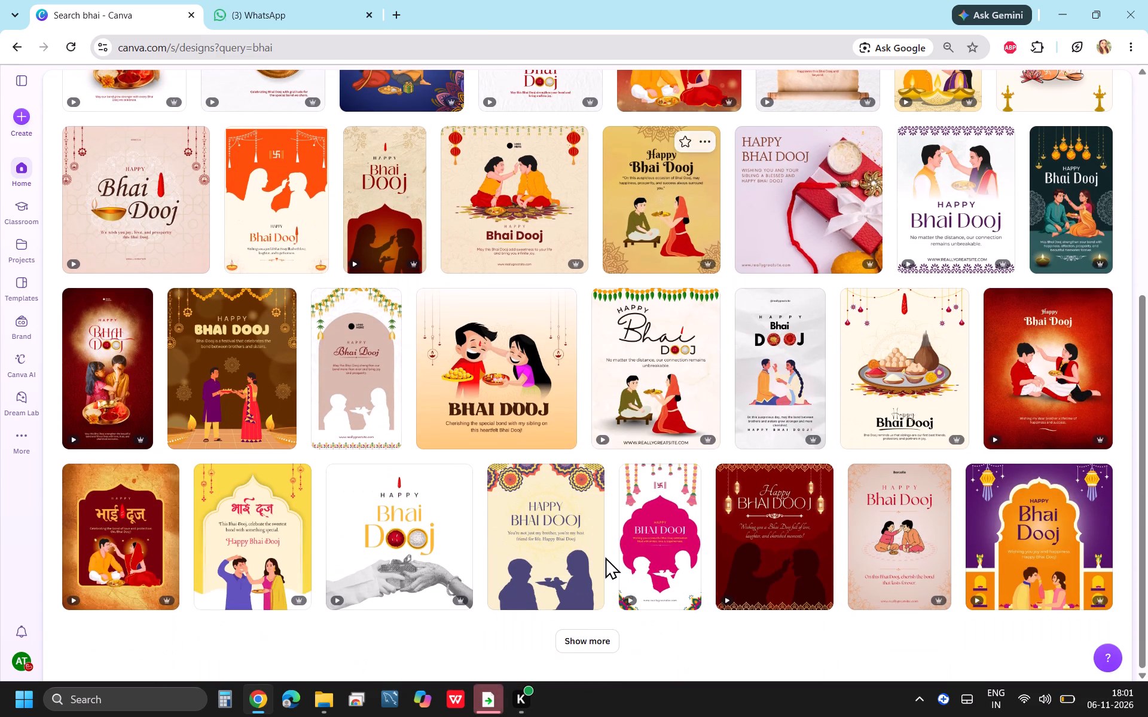
pyautogui.scroll(-4, 605, 557)
pyautogui.scroll(5, 605, 557)
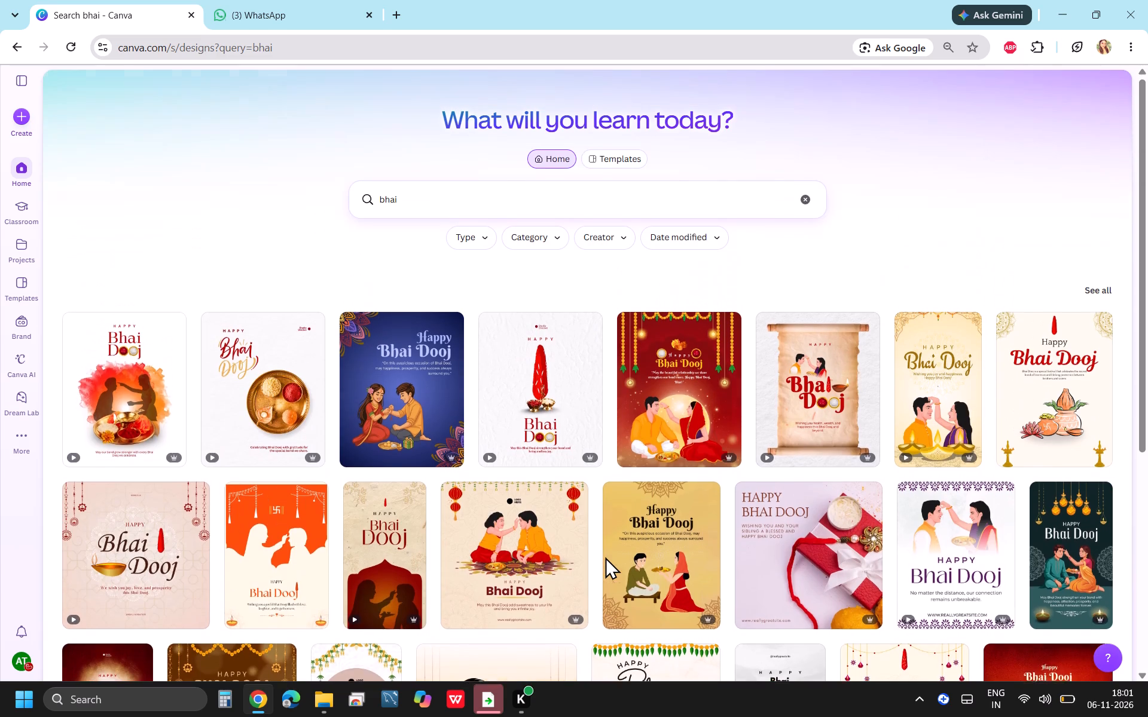
pyautogui.scroll(4, 605, 557)
pyautogui.scroll(-5, 605, 557)
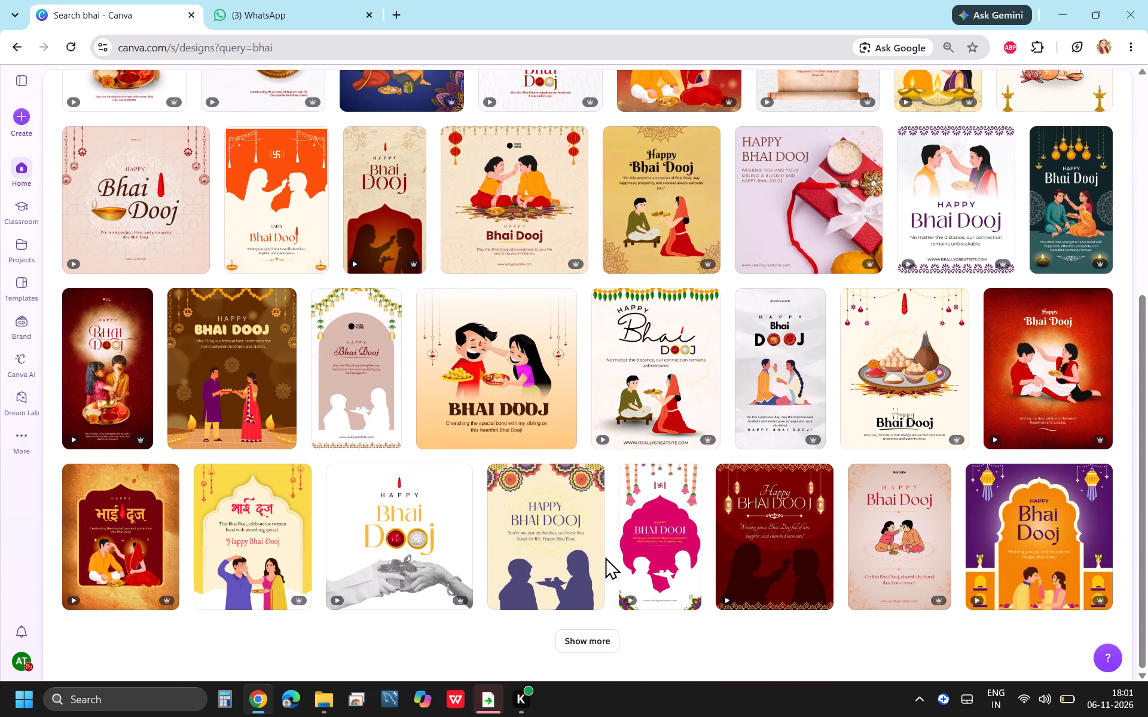
# Start a new design from the "White and Red Traditional Elegant Bhai Dooj Festival Instagram Post" template.
pyautogui.scroll(-4, 605, 557)
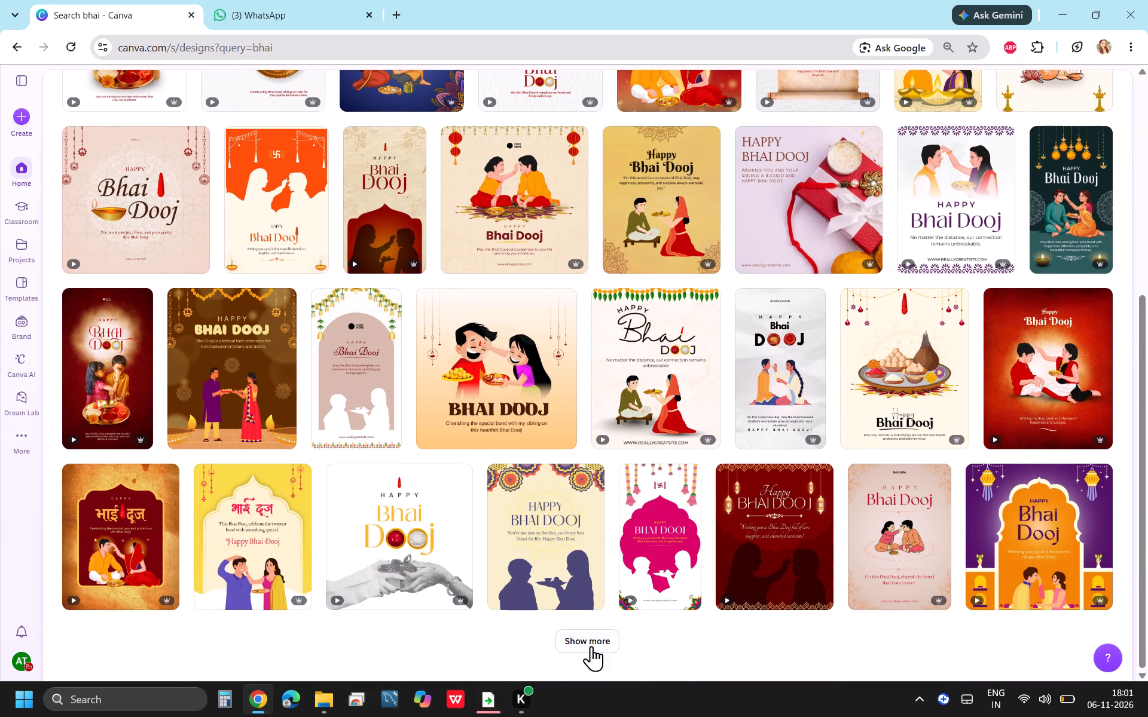
pyautogui.scroll(6, 588, 487)
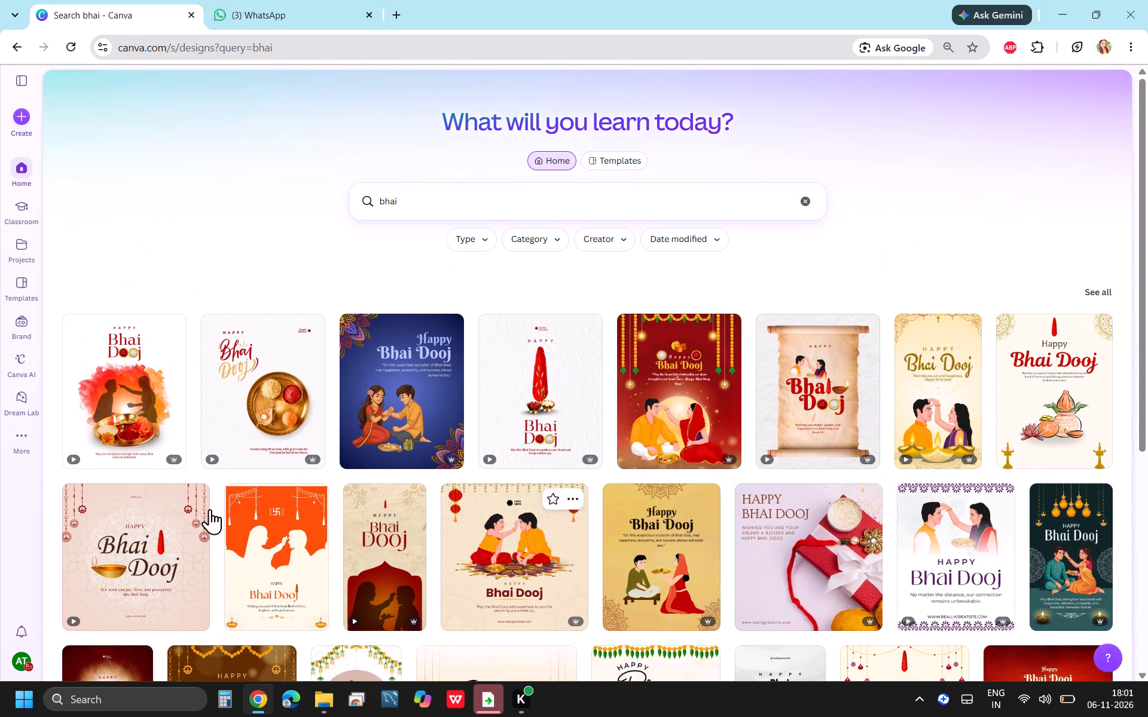
pyautogui.click(135, 401)
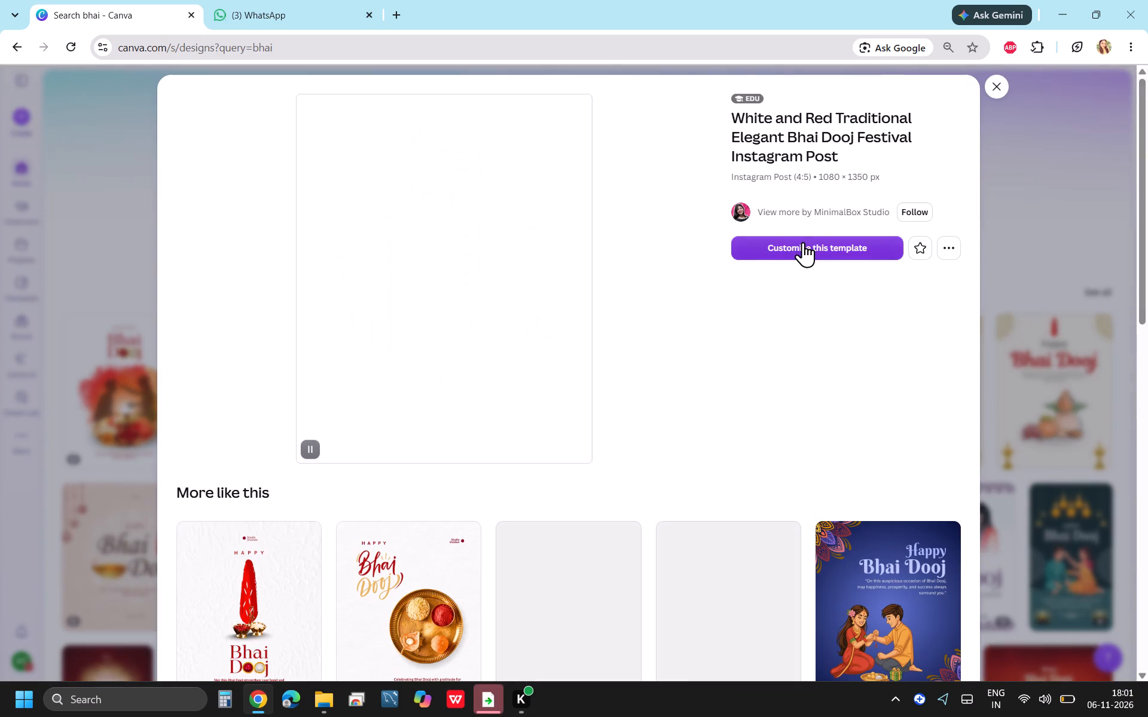
pyautogui.click(804, 244)
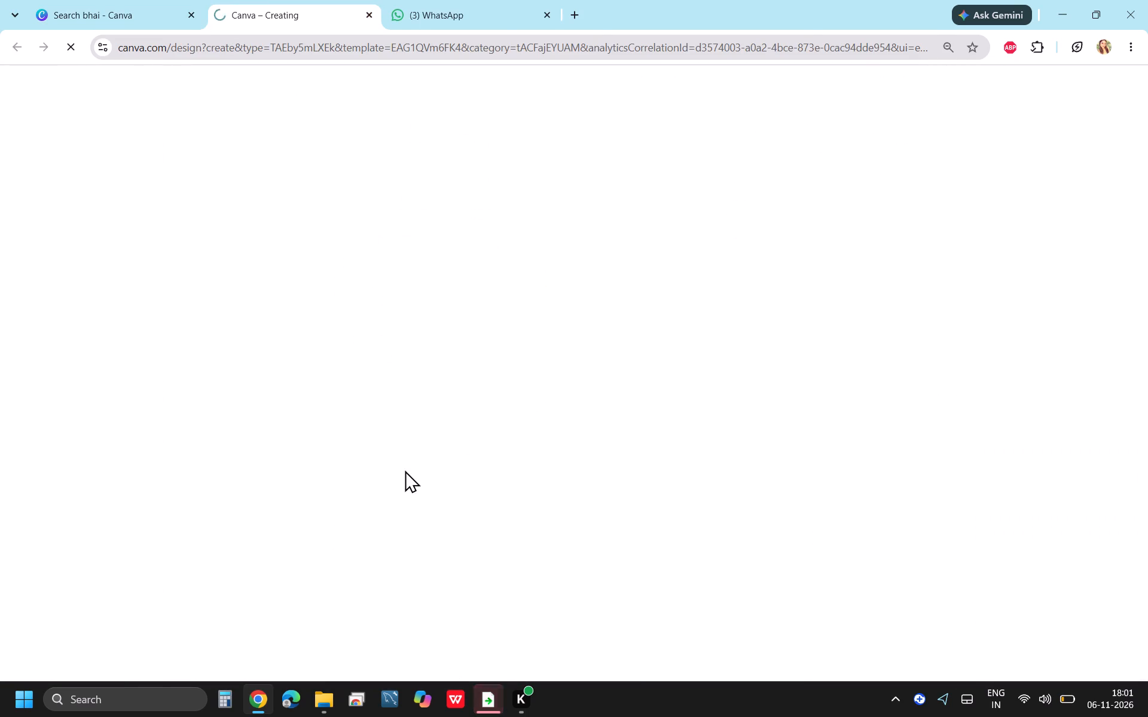
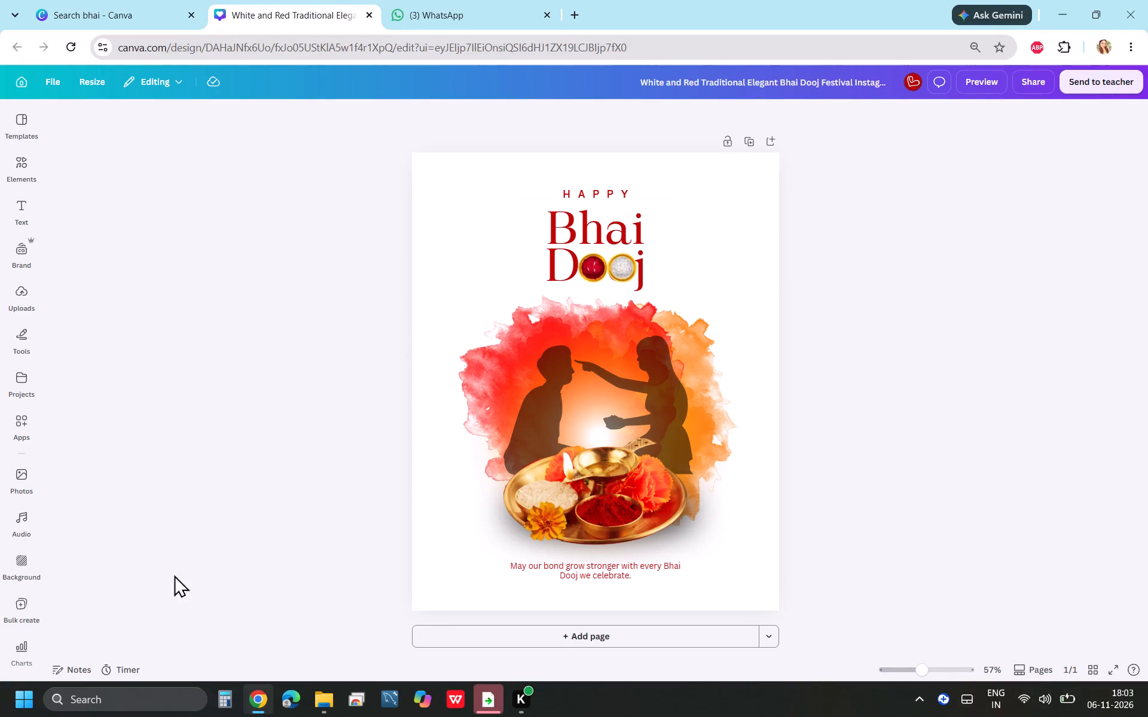
# Copy the line "॥ स्वस्ति पन्थामनुचरेम ॥" from the recent Red Gold and Cream Happy Dhanteras poster into the Bhai Dooj design.
pyautogui.click(145, 8)
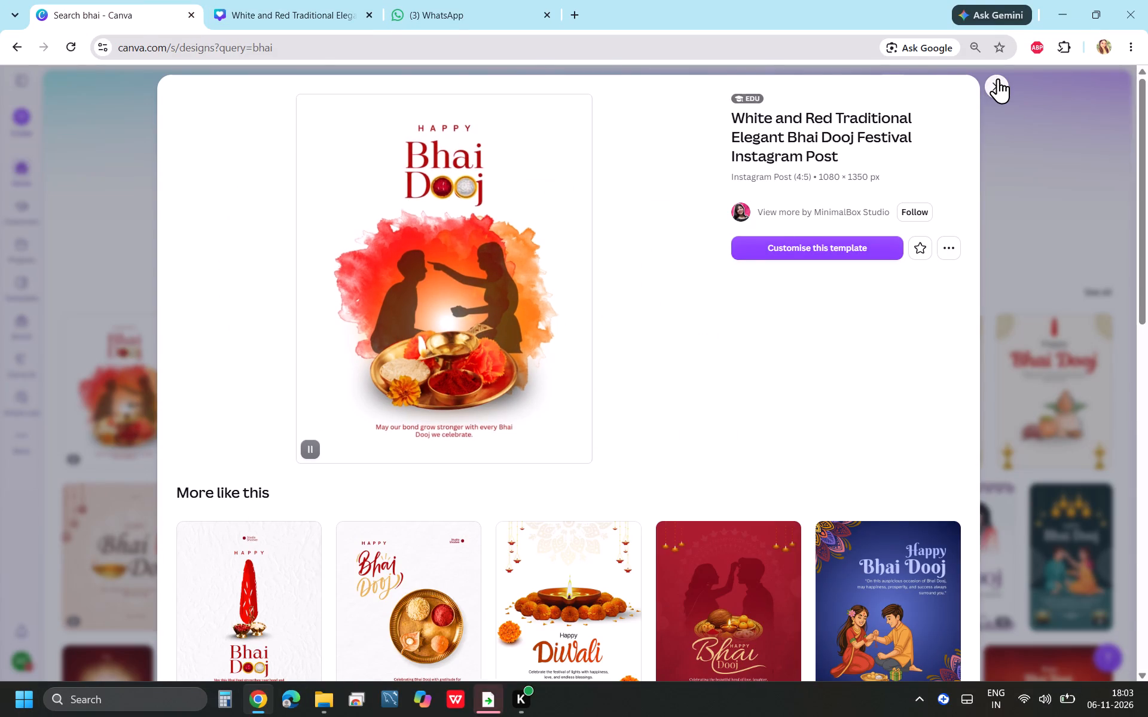
pyautogui.click(998, 78)
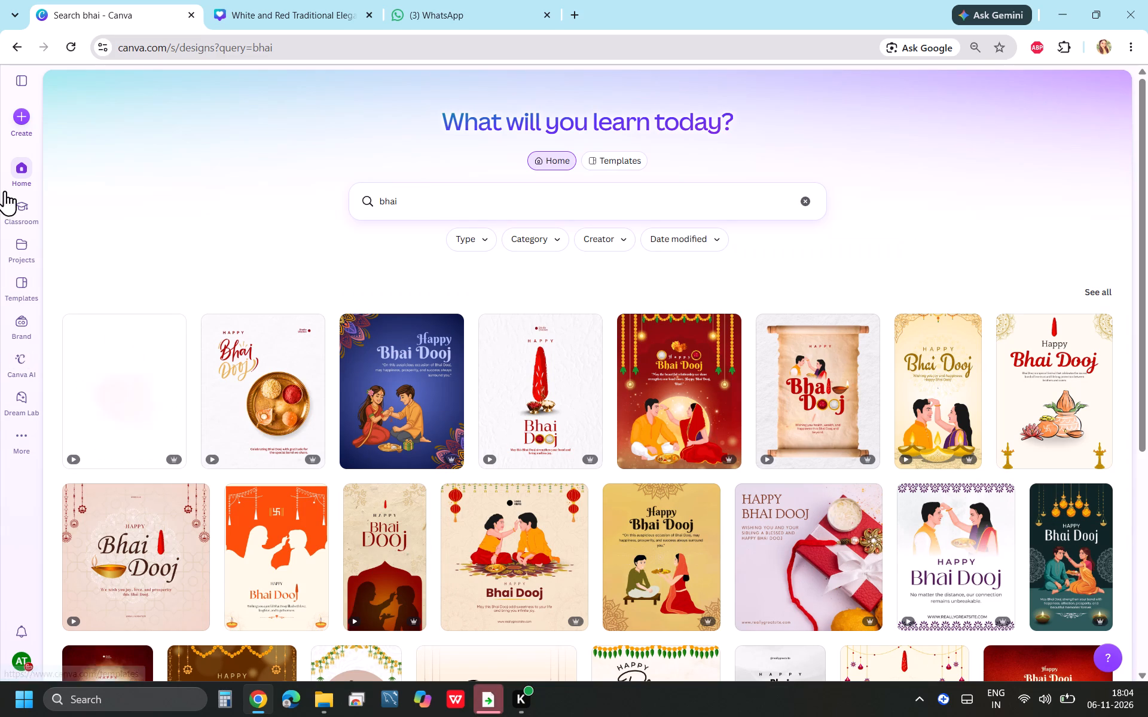
pyautogui.click(19, 171)
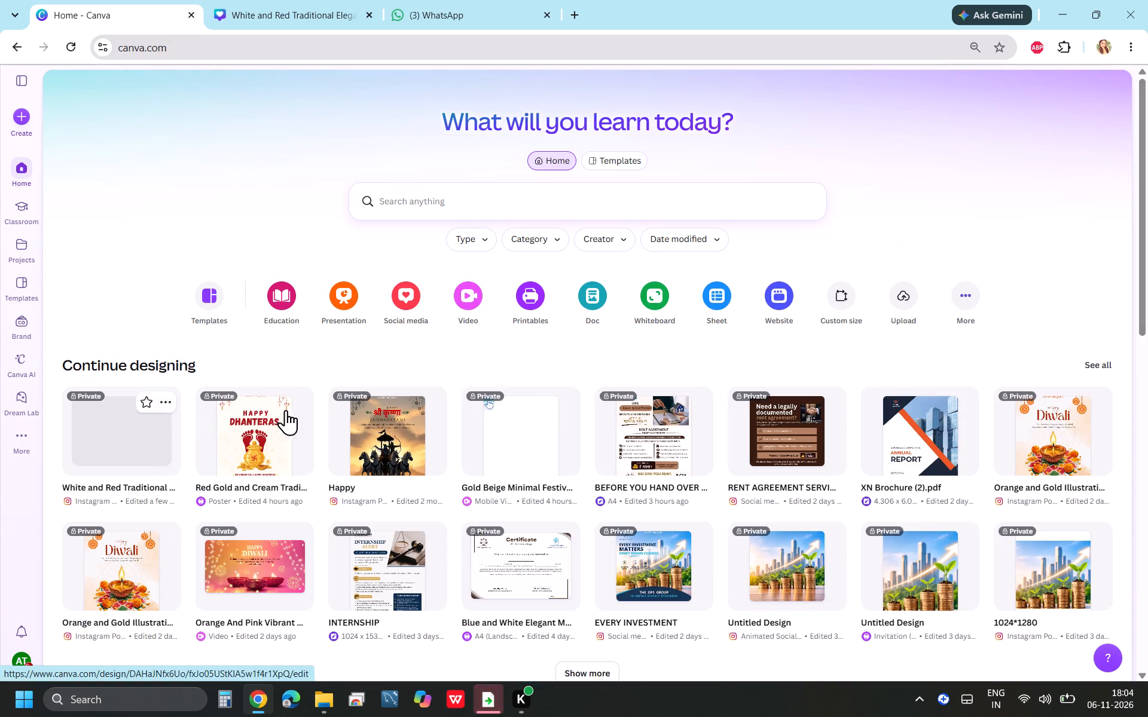
pyautogui.click(262, 427)
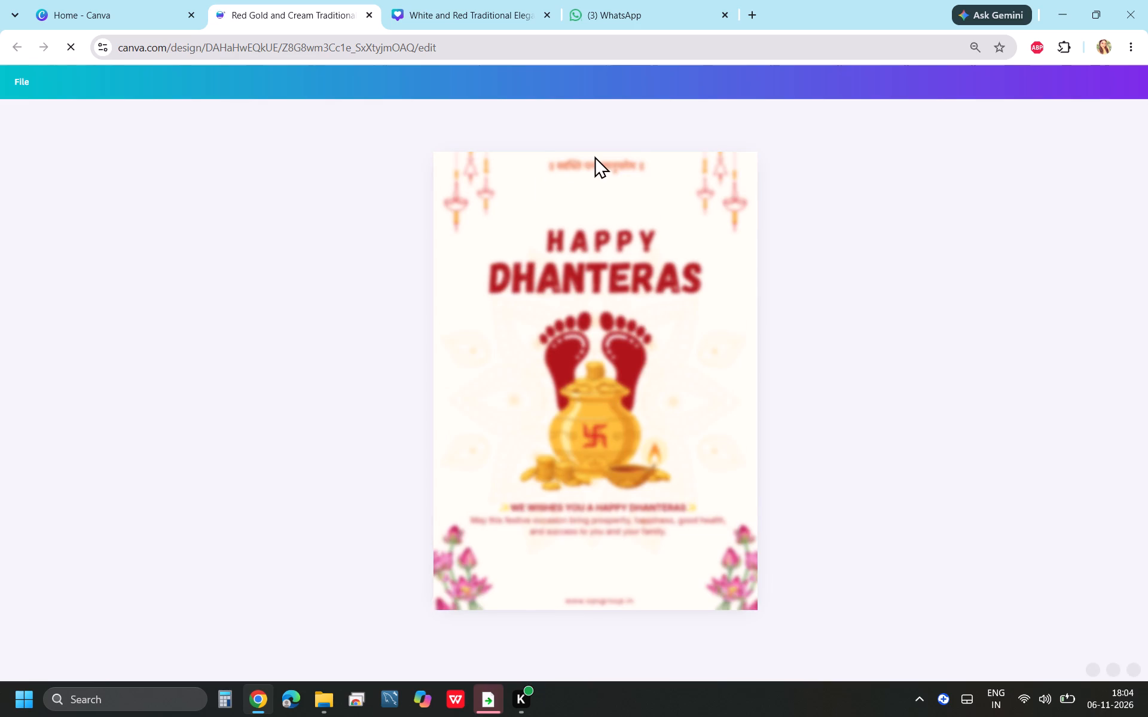
pyautogui.click(609, 169)
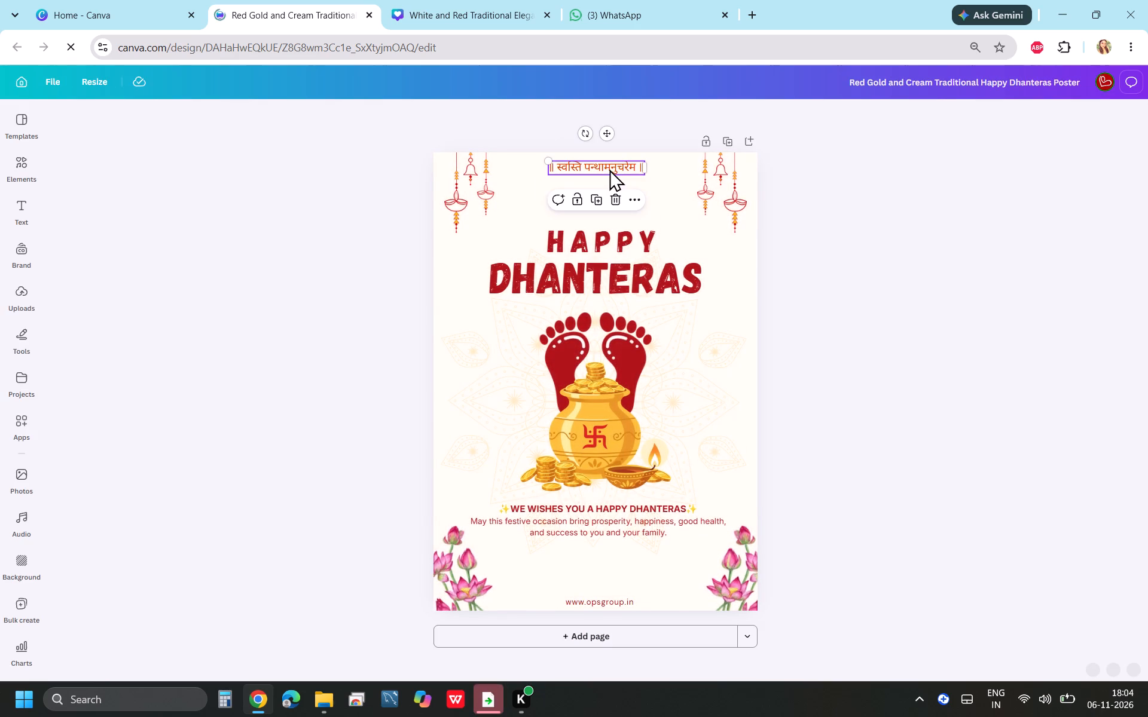
pyautogui.hotkey('ctrl', 'c')
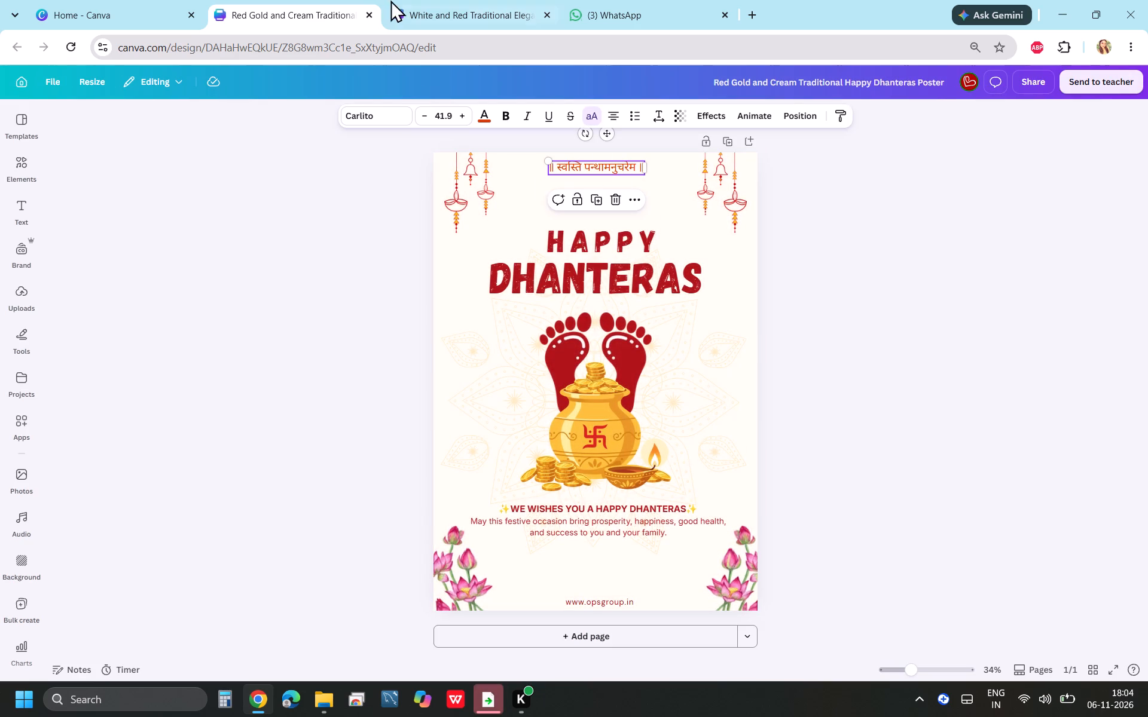
pyautogui.click(439, 11)
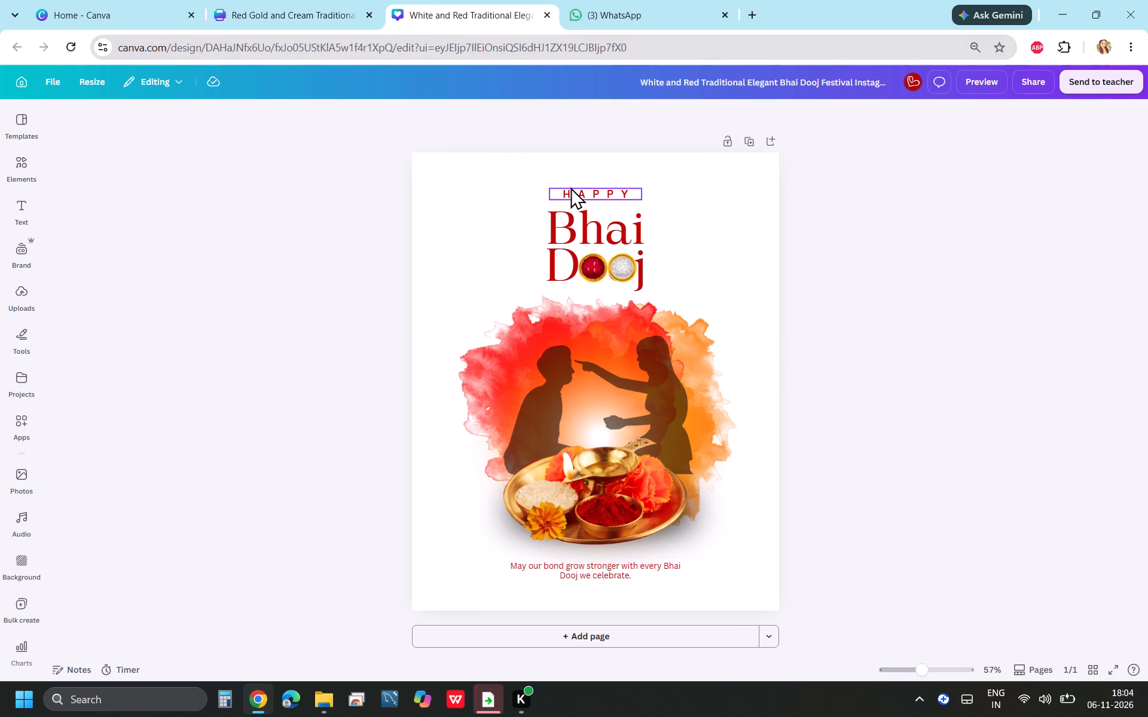
pyautogui.hotkey('ctrl', 'v')
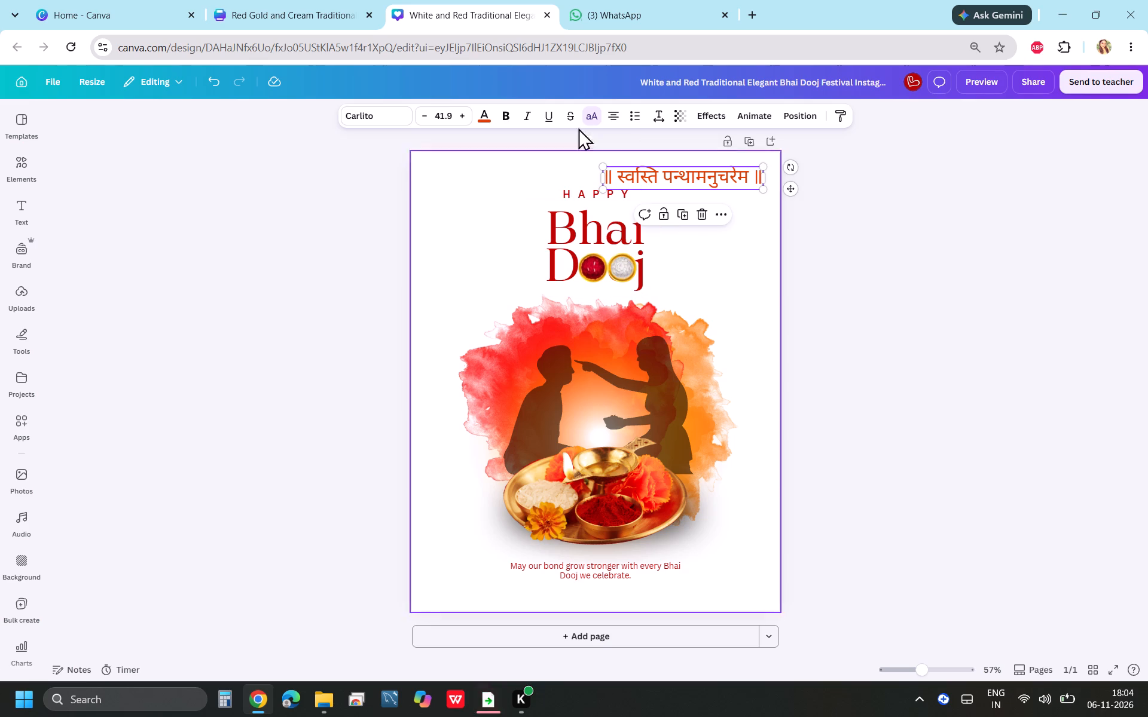
# Reduce the font size of the pasted Sanskrit line to 23.9.
pyautogui.tripleClick(423, 118)
pyautogui.tripleClick(423, 118)
pyautogui.tripleClick(423, 118)
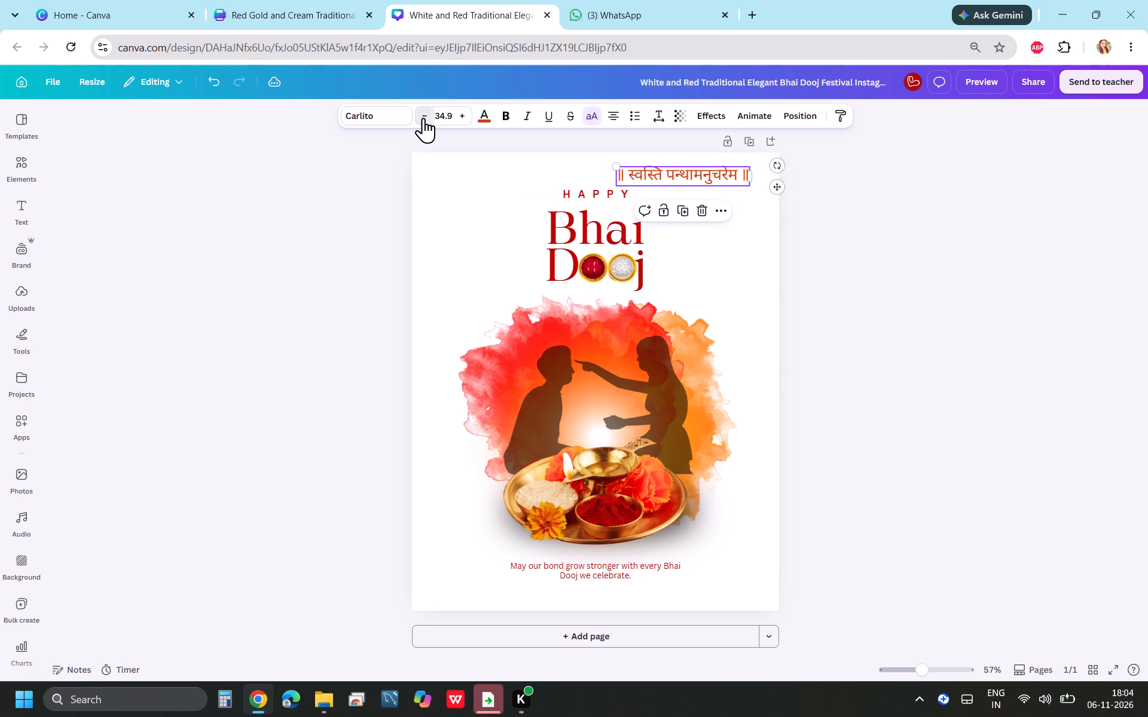
pyautogui.tripleClick(423, 118)
pyautogui.tripleClick(422, 117)
pyautogui.tripleClick(422, 117)
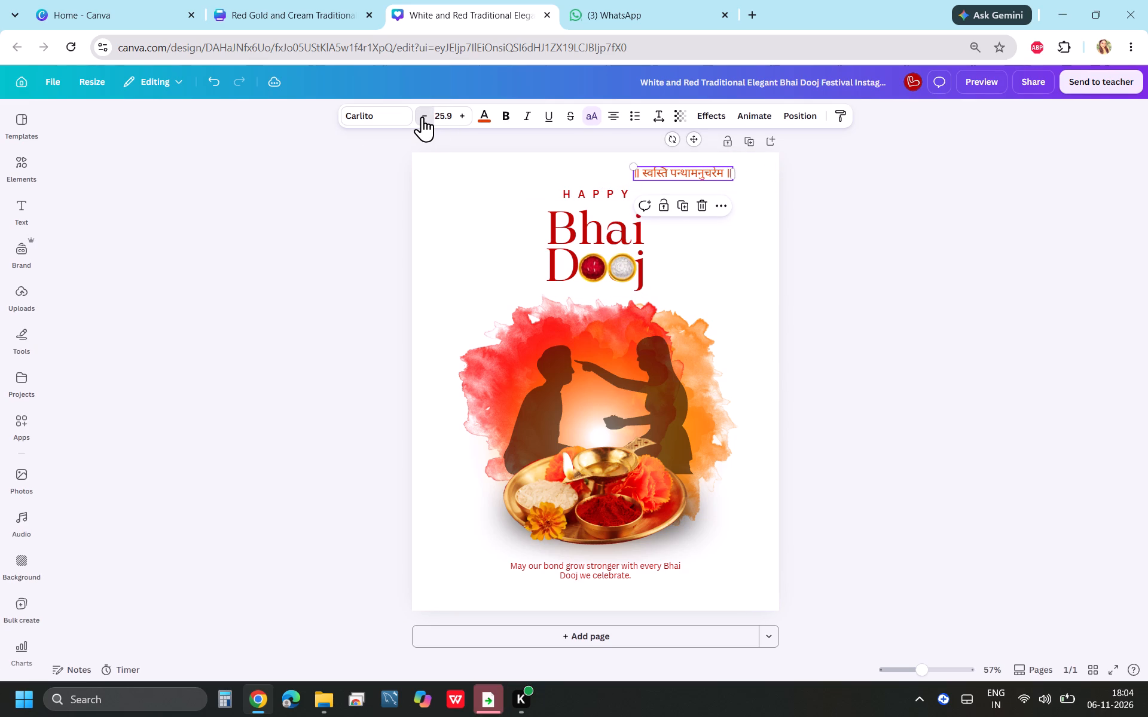
pyautogui.click(887, 177)
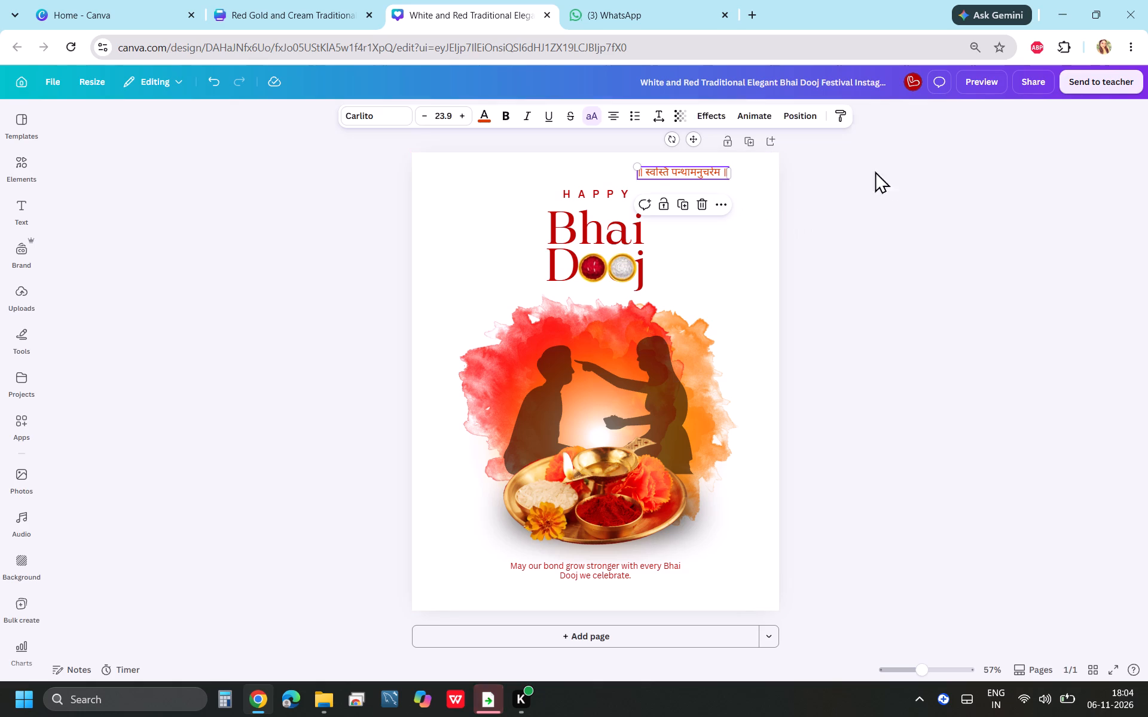
# Centre the Sanskrit line above the HAPPY heading, close to the page's top edge.
pyautogui.moveTo(693, 174); pyautogui.dragTo(593, 171)
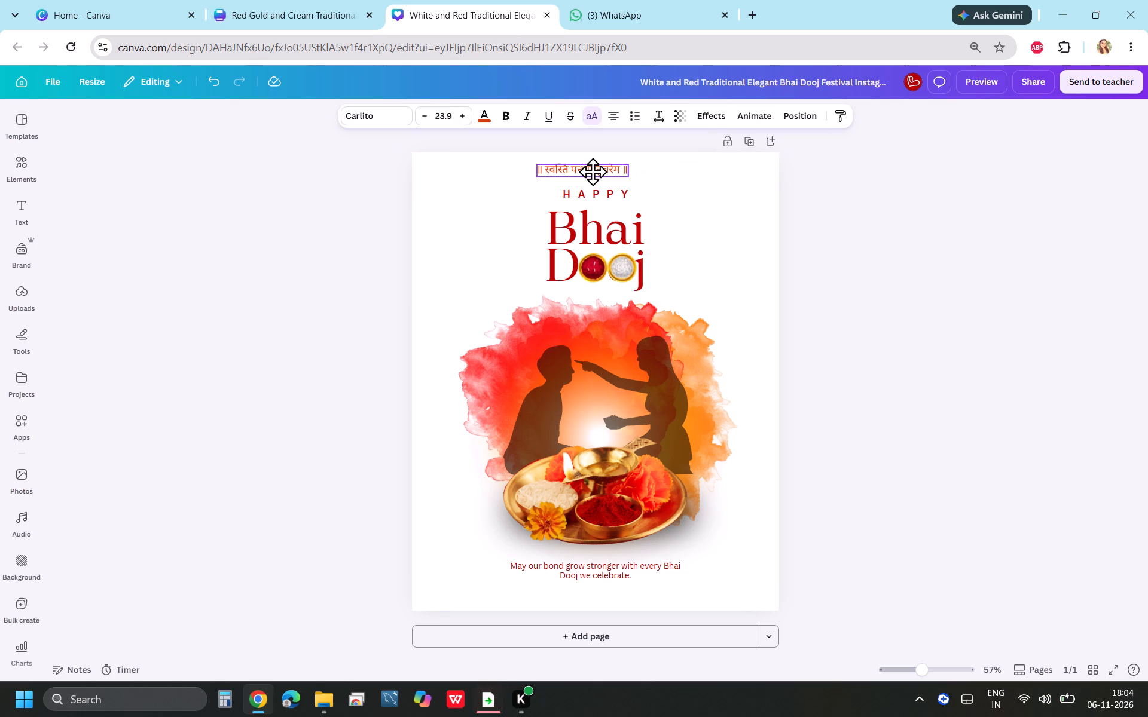
pyautogui.moveTo(593, 171); pyautogui.dragTo(603, 170)
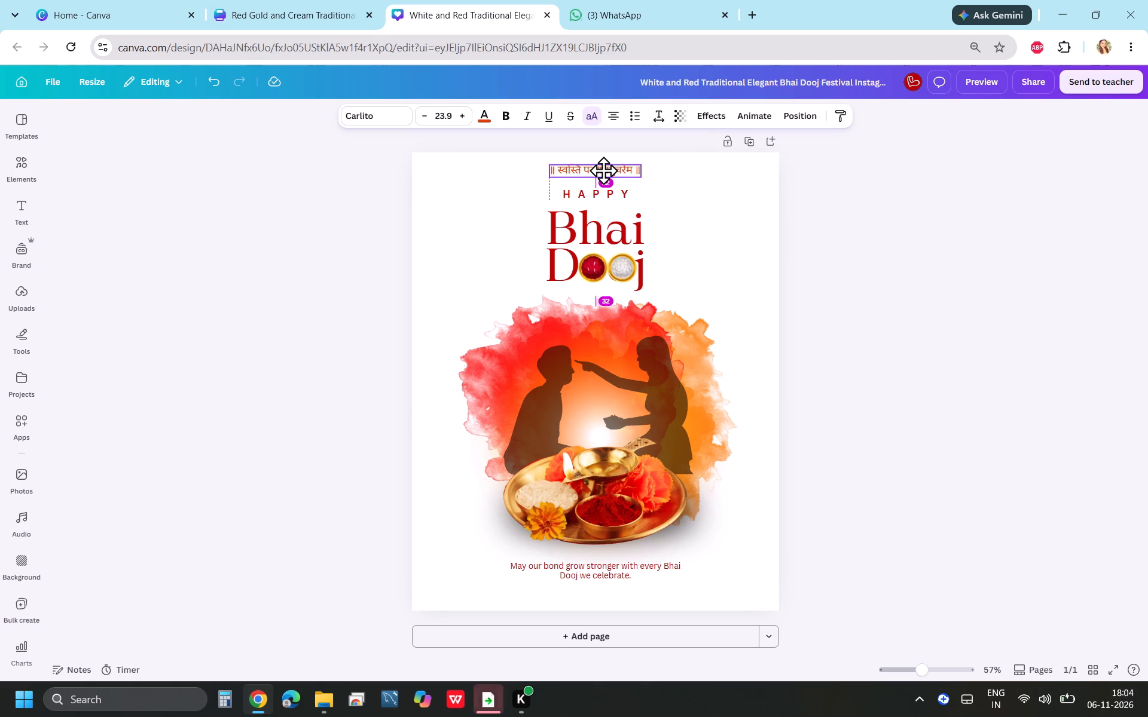
pyautogui.moveTo(603, 170); pyautogui.dragTo(603, 167)
pyautogui.click(997, 176)
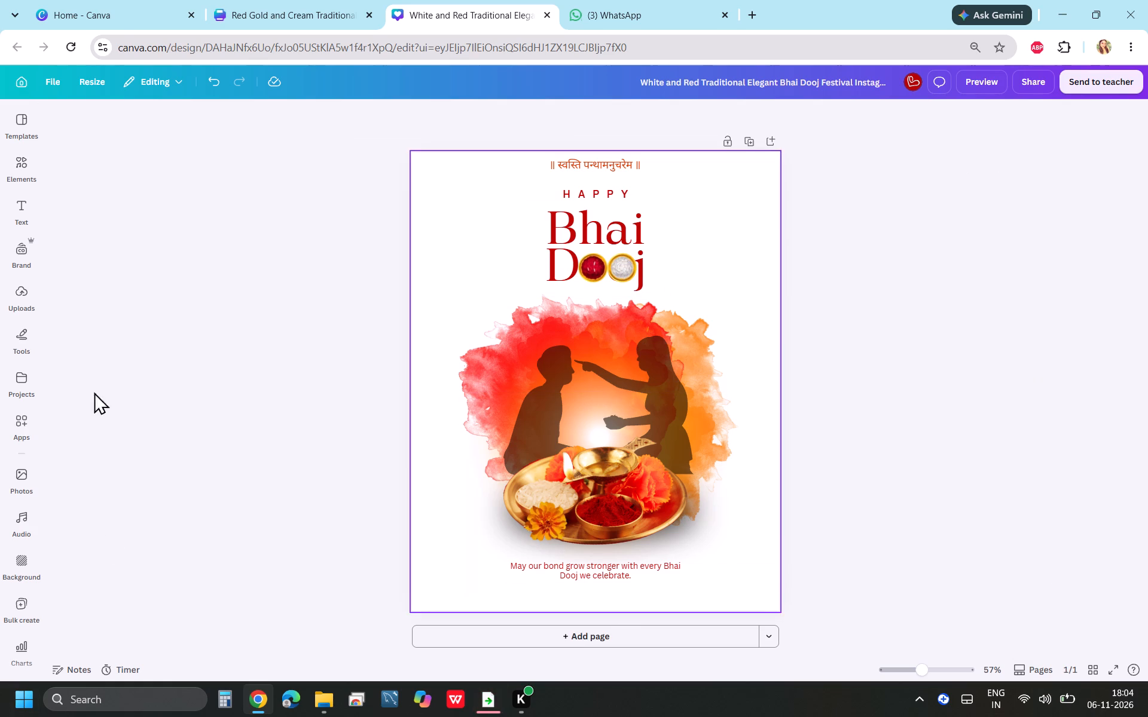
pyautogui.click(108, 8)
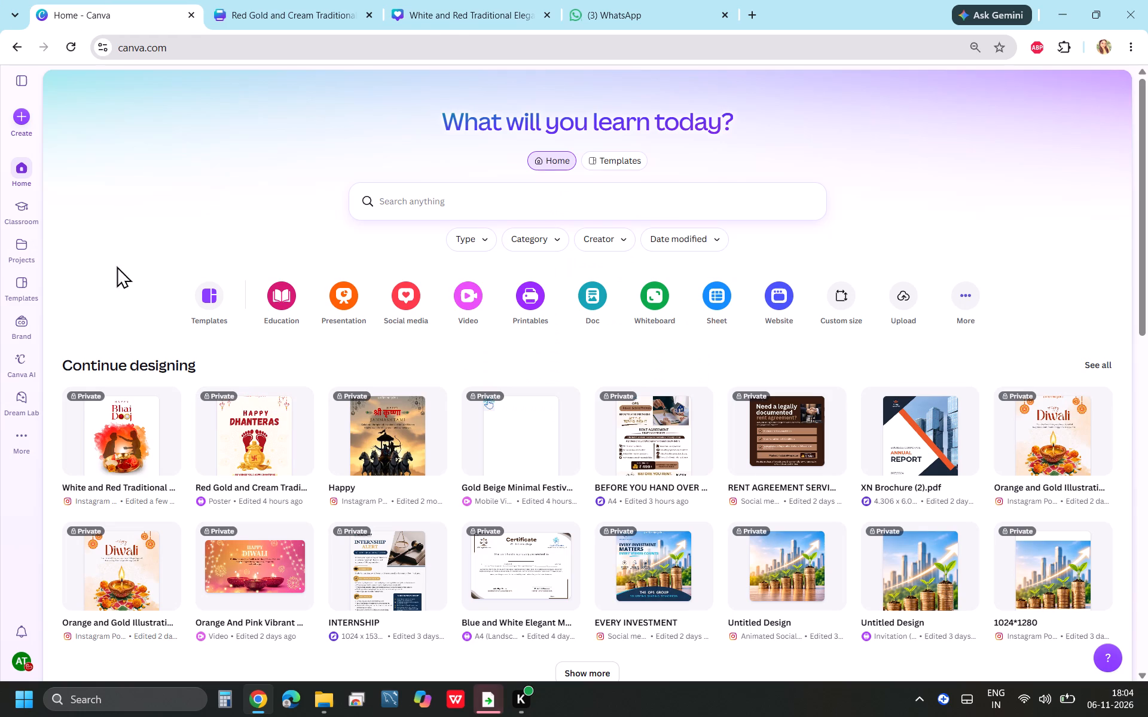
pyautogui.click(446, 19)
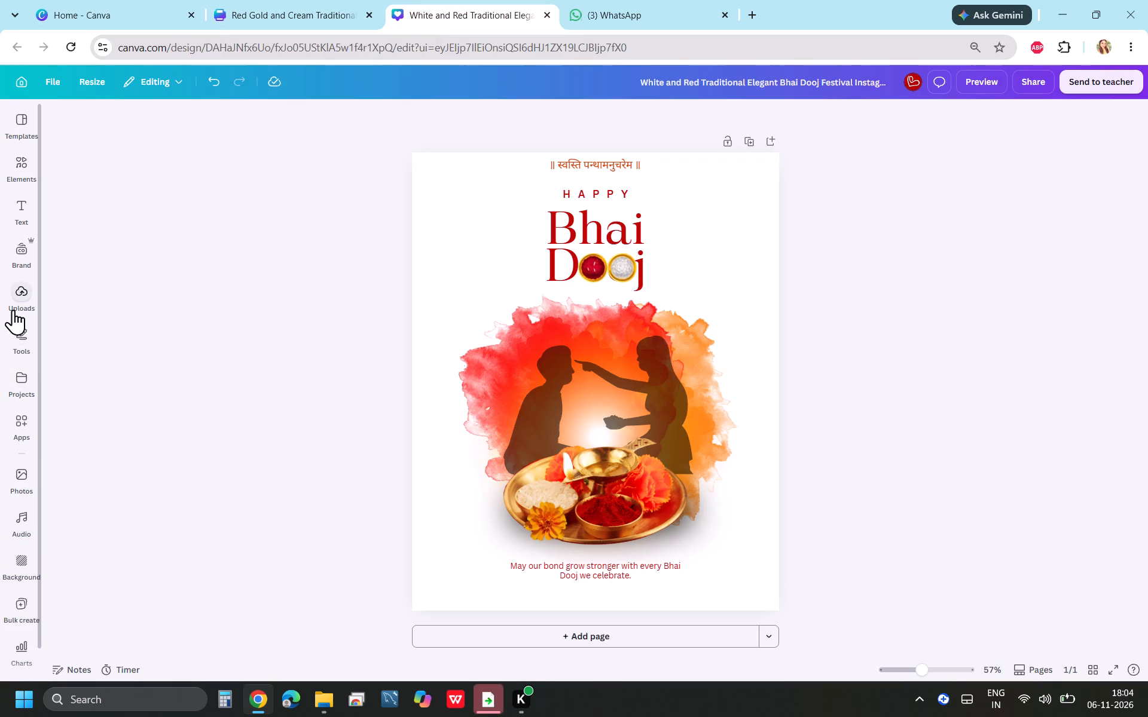
# Add the uploaded blue hand-and-circuit logo to the Bhai Dooj design and remove its background.
pyautogui.click(14, 298)
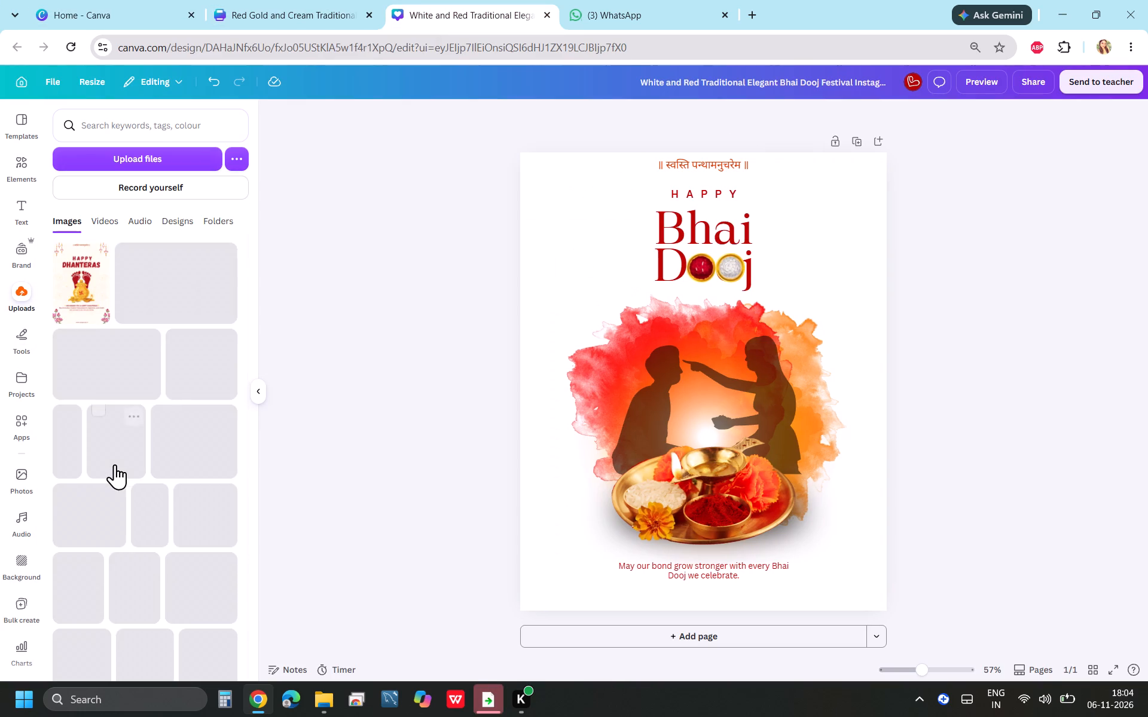
pyautogui.scroll(-3, 115, 464)
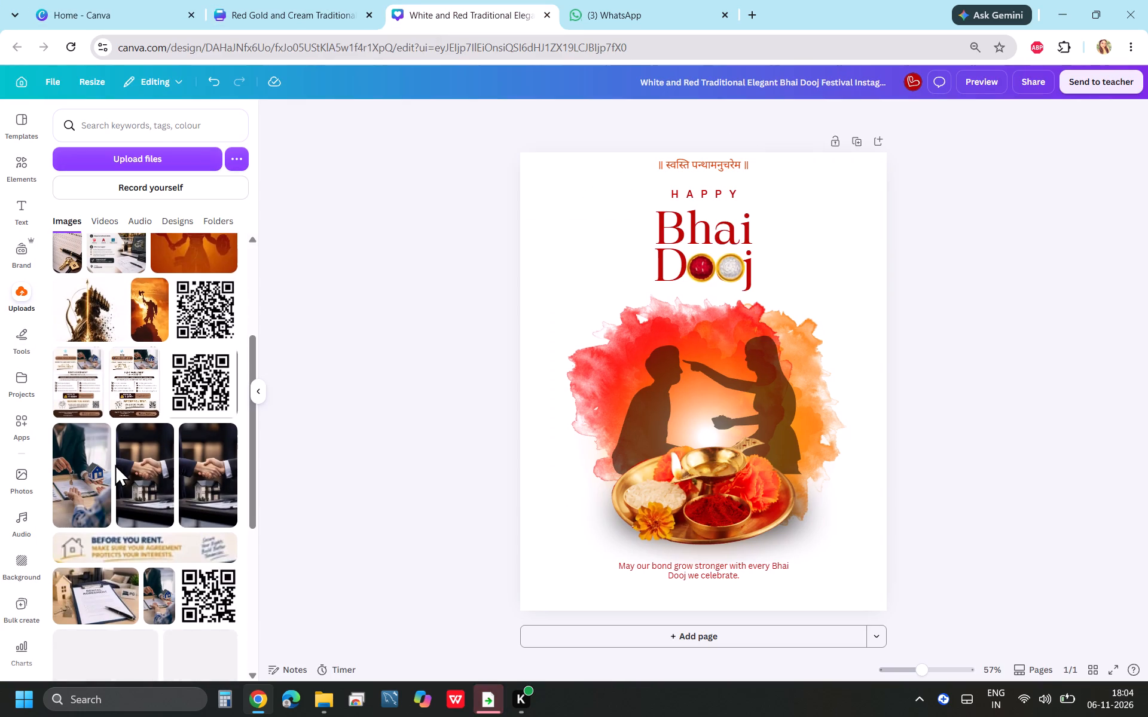
pyautogui.scroll(-7, 115, 464)
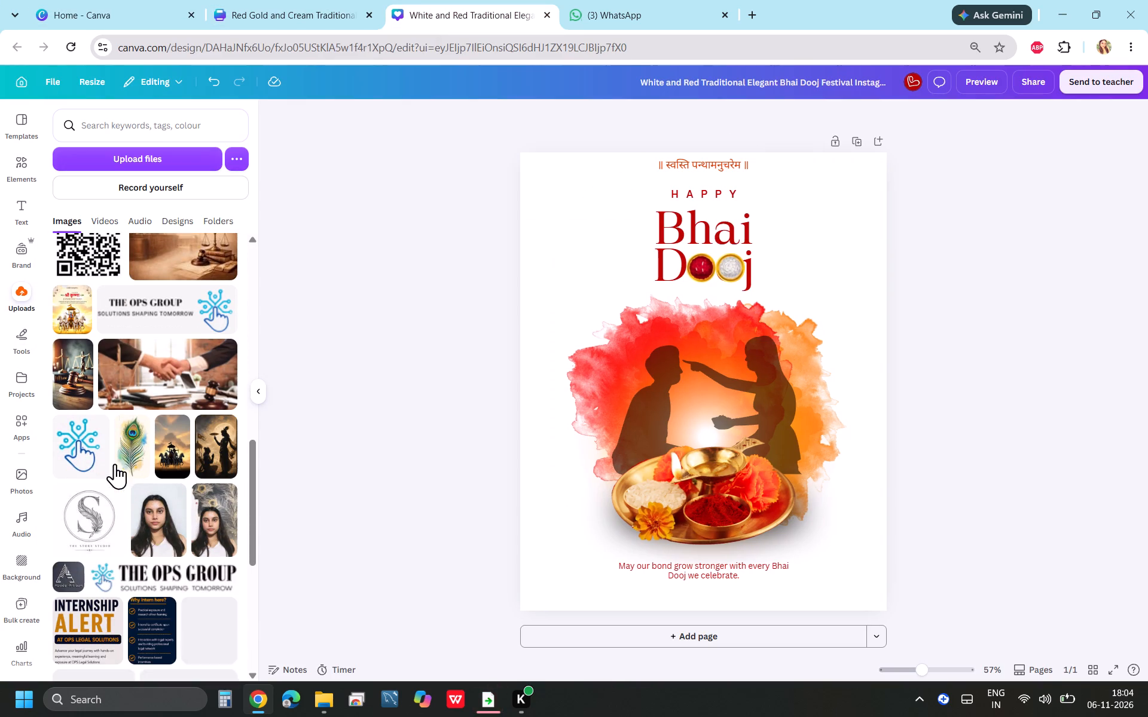
pyautogui.click(80, 440)
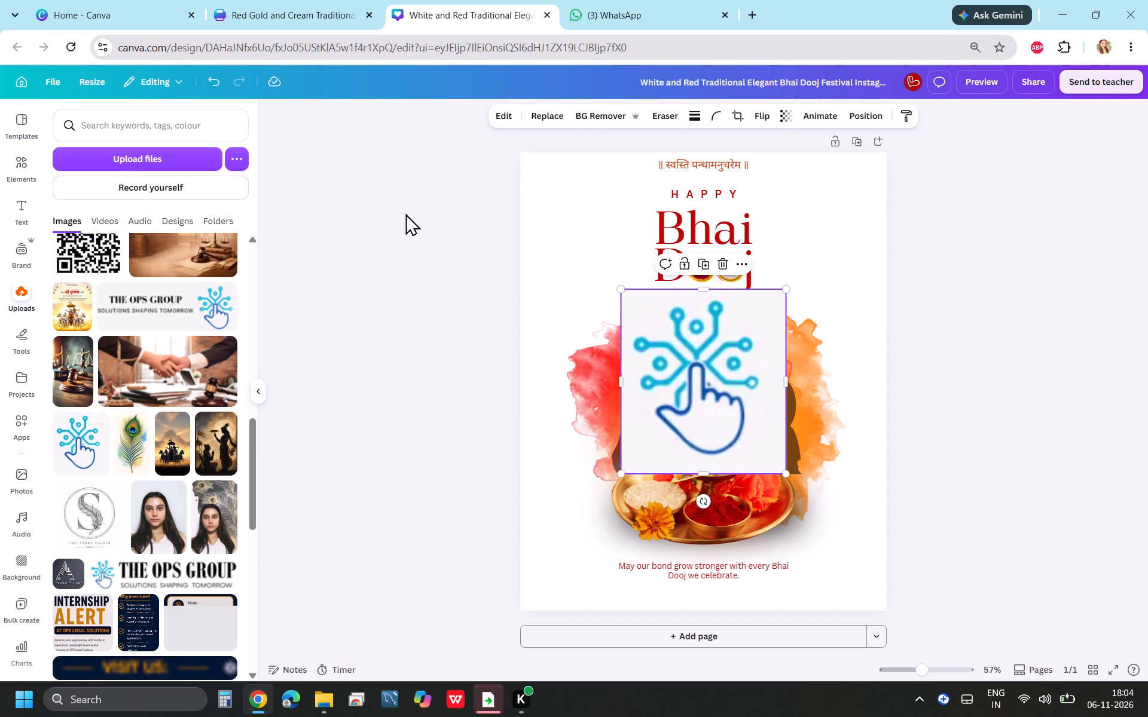
pyautogui.click(562, 121)
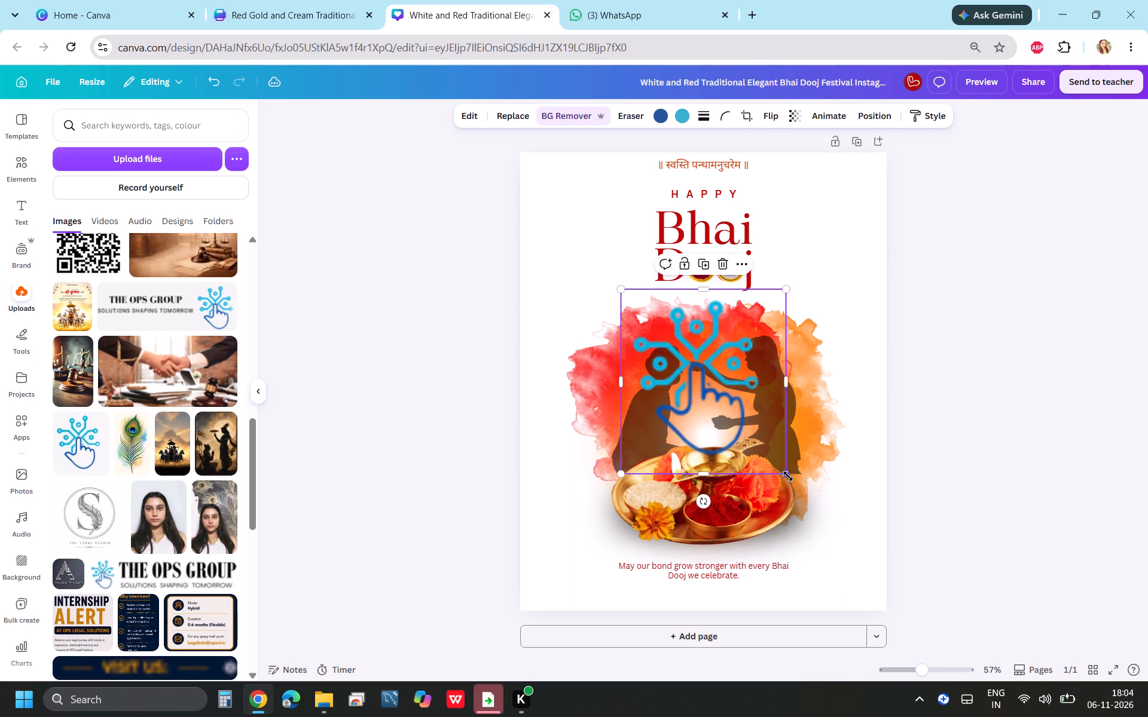
# Shrink the logo to a small icon and place it in the page's top-left corner, beside the Sanskrit line.
pyautogui.moveTo(788, 476); pyautogui.dragTo(644, 326)
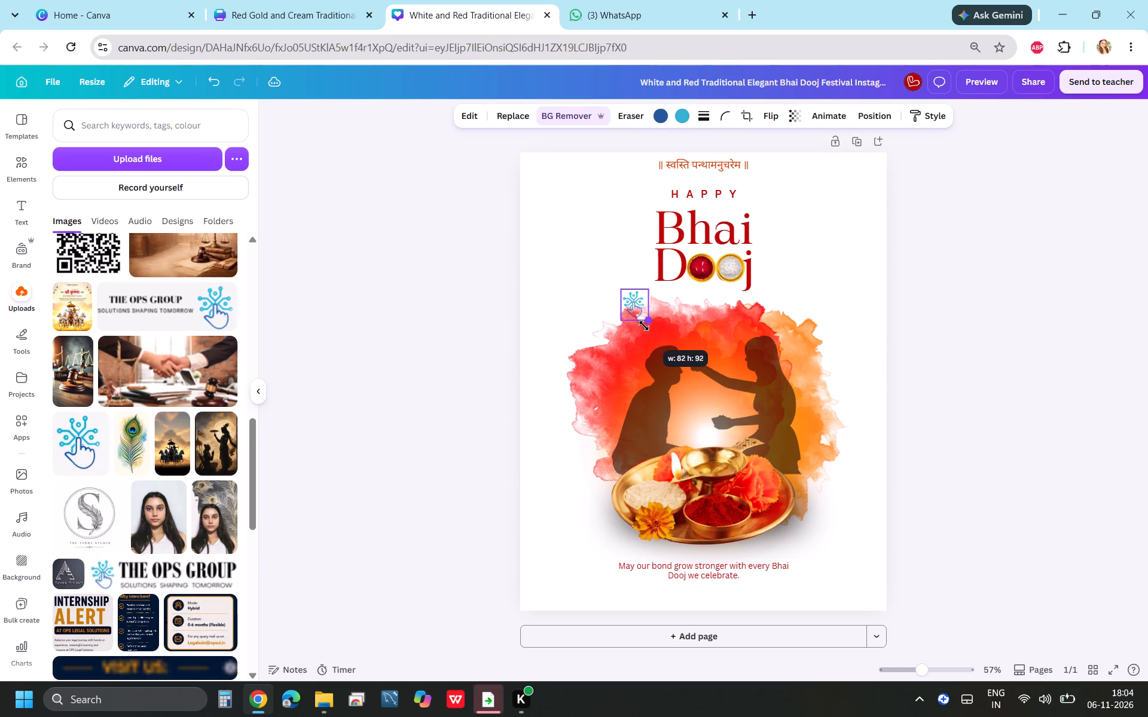
pyautogui.moveTo(644, 326); pyautogui.dragTo(642, 322)
pyautogui.moveTo(642, 345); pyautogui.dragTo(544, 259)
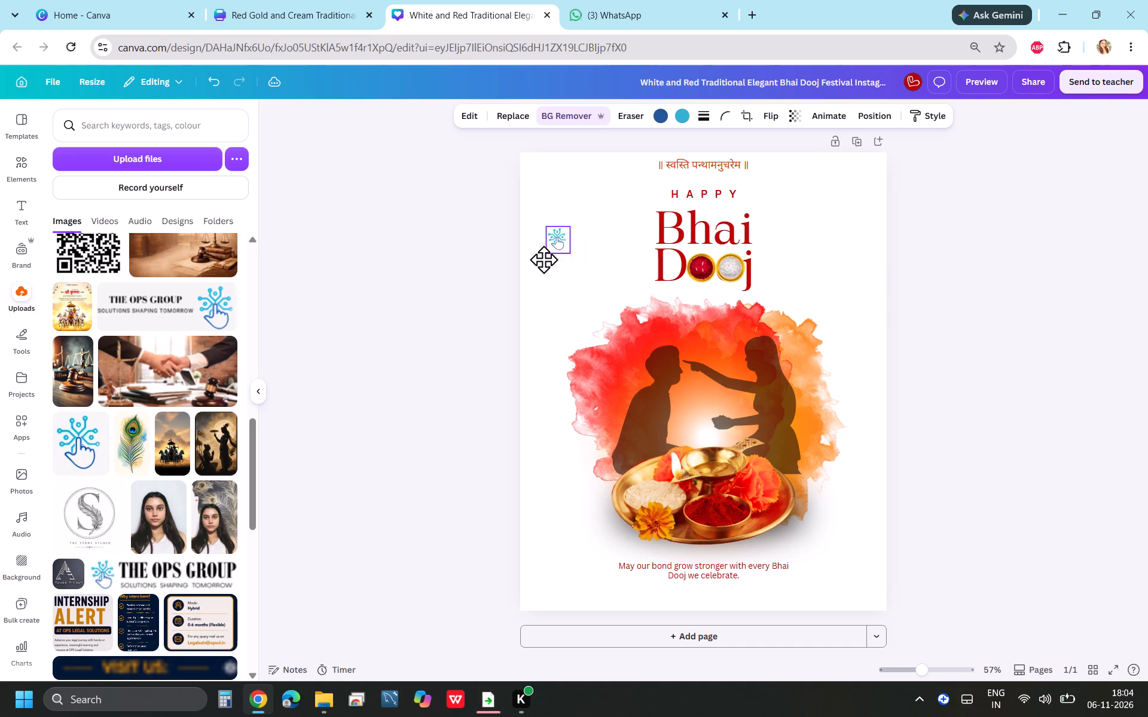
pyautogui.moveTo(544, 259); pyautogui.dragTo(562, 219)
pyautogui.click(404, 284)
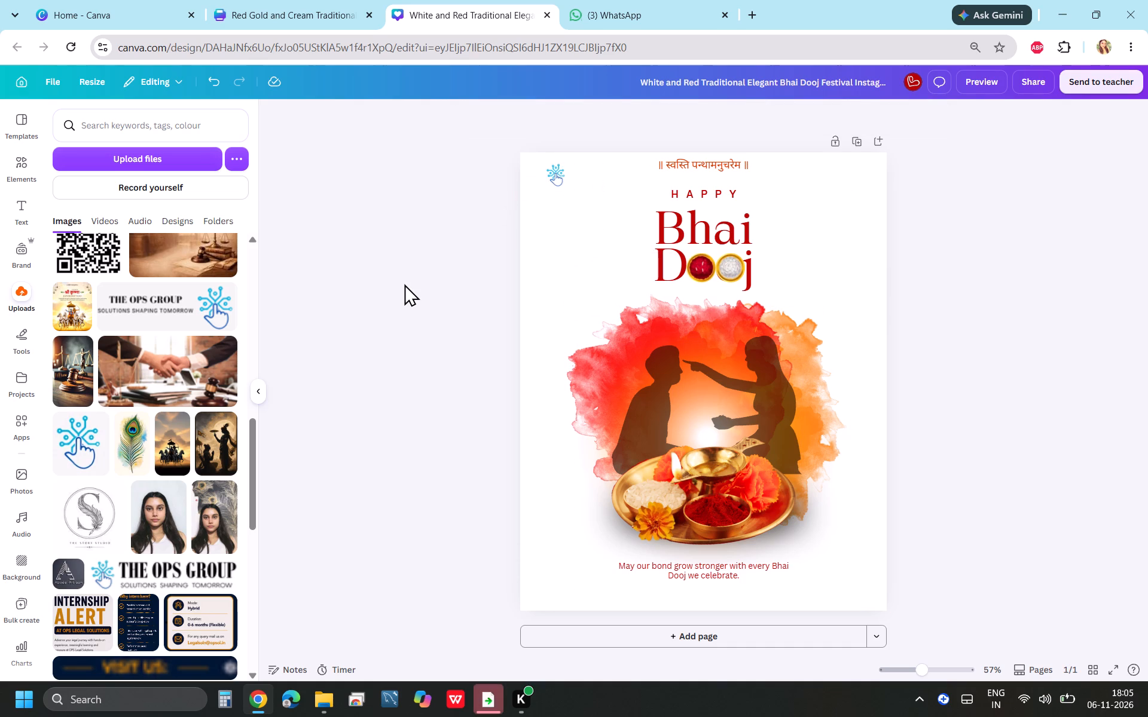
pyautogui.click(561, 172)
pyautogui.moveTo(570, 193); pyautogui.dragTo(571, 192)
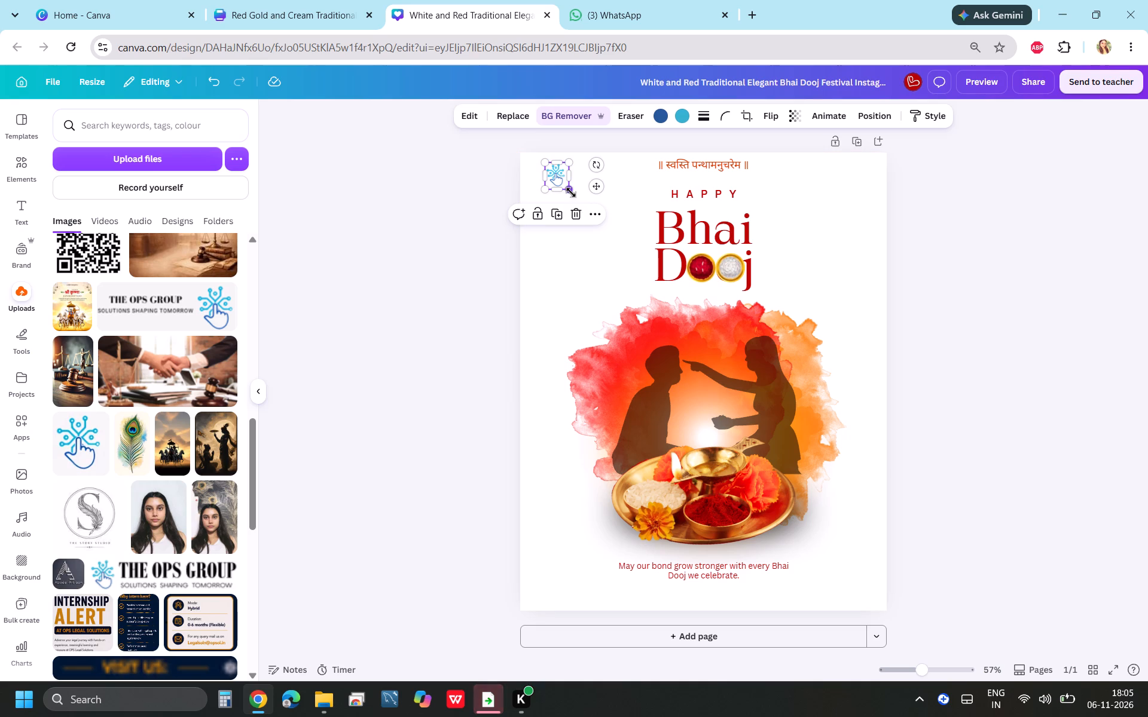
pyautogui.moveTo(571, 192); pyautogui.dragTo(576, 196)
pyautogui.click(429, 240)
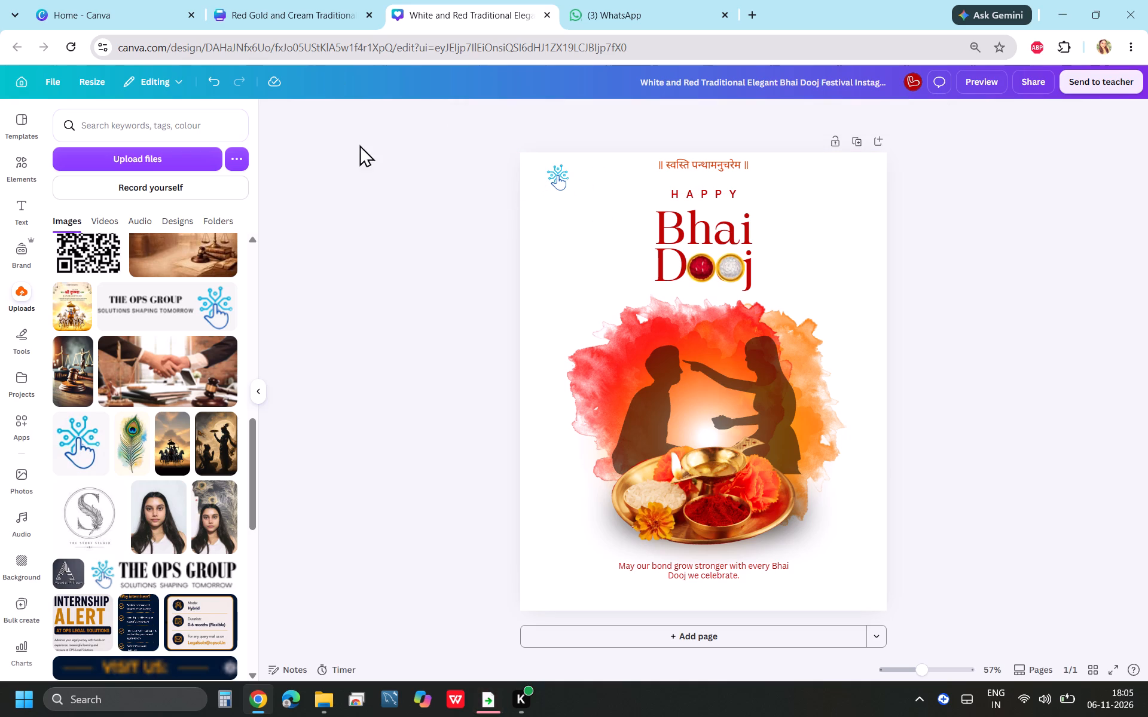
pyautogui.click(303, 7)
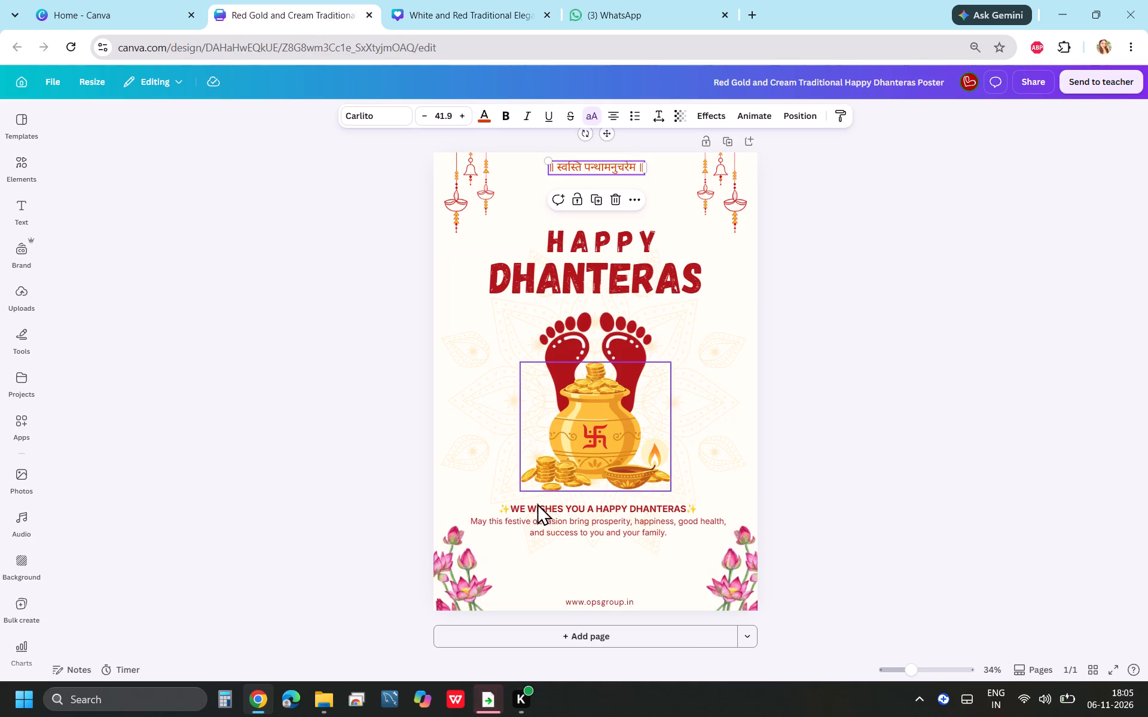
pyautogui.click(600, 602)
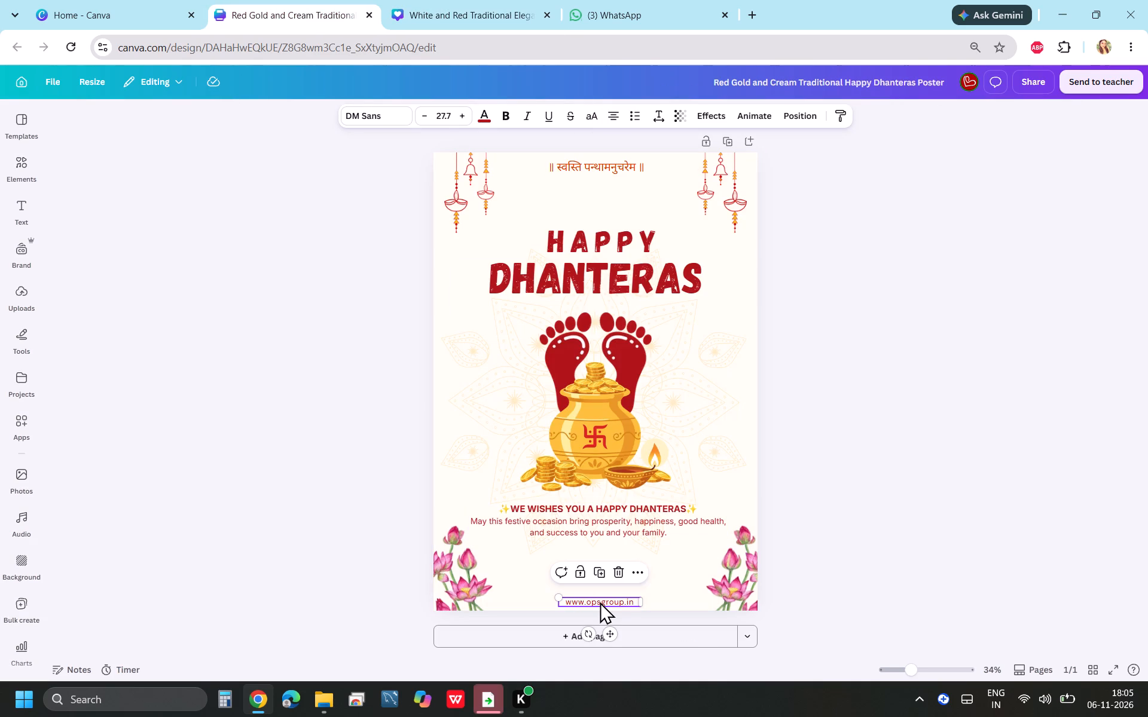
pyautogui.hotkey('ctrl', 'c')
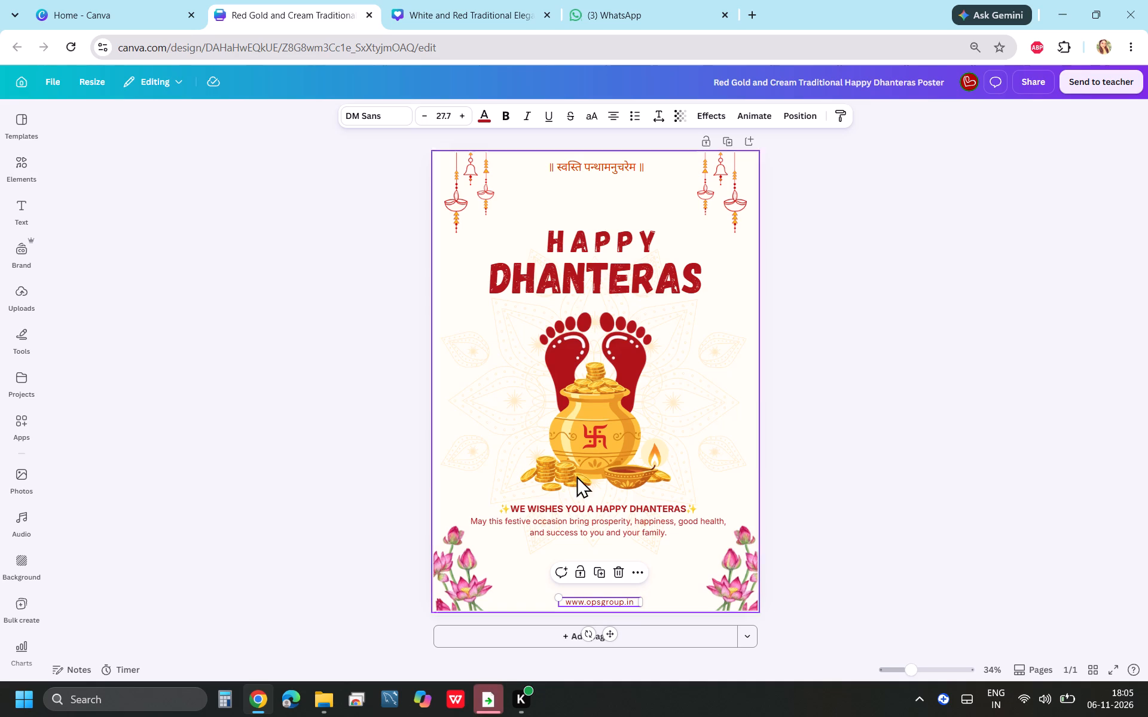
pyautogui.click(450, 2)
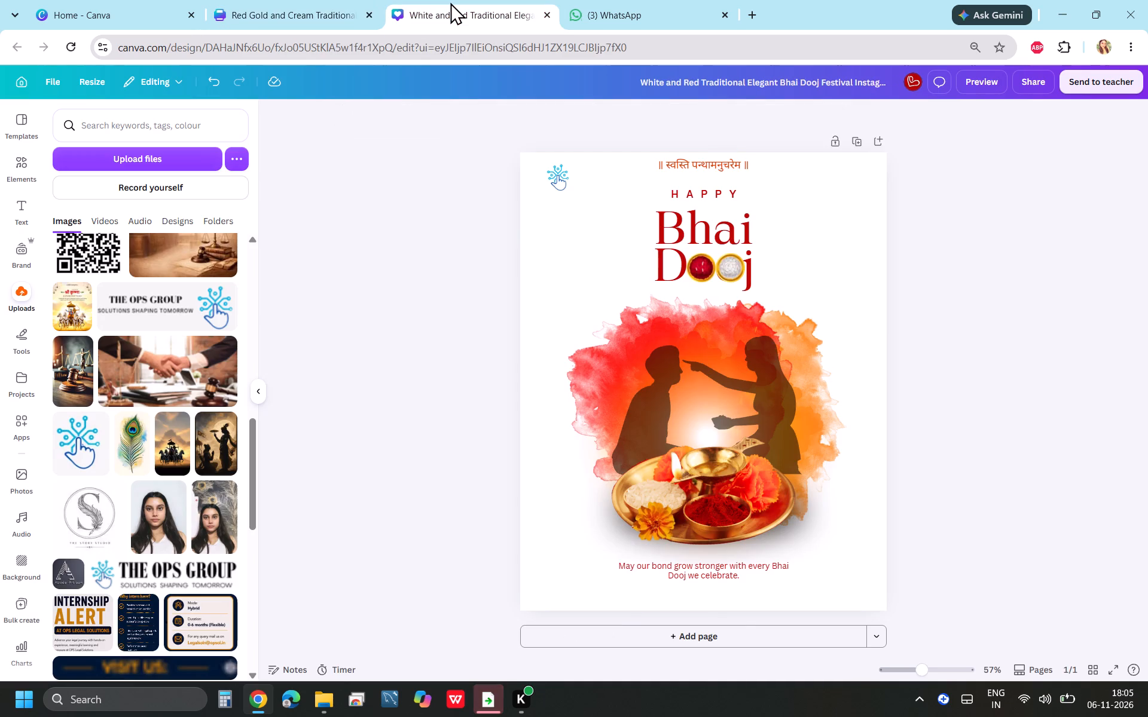
pyautogui.hotkey('ctrl', 'v')
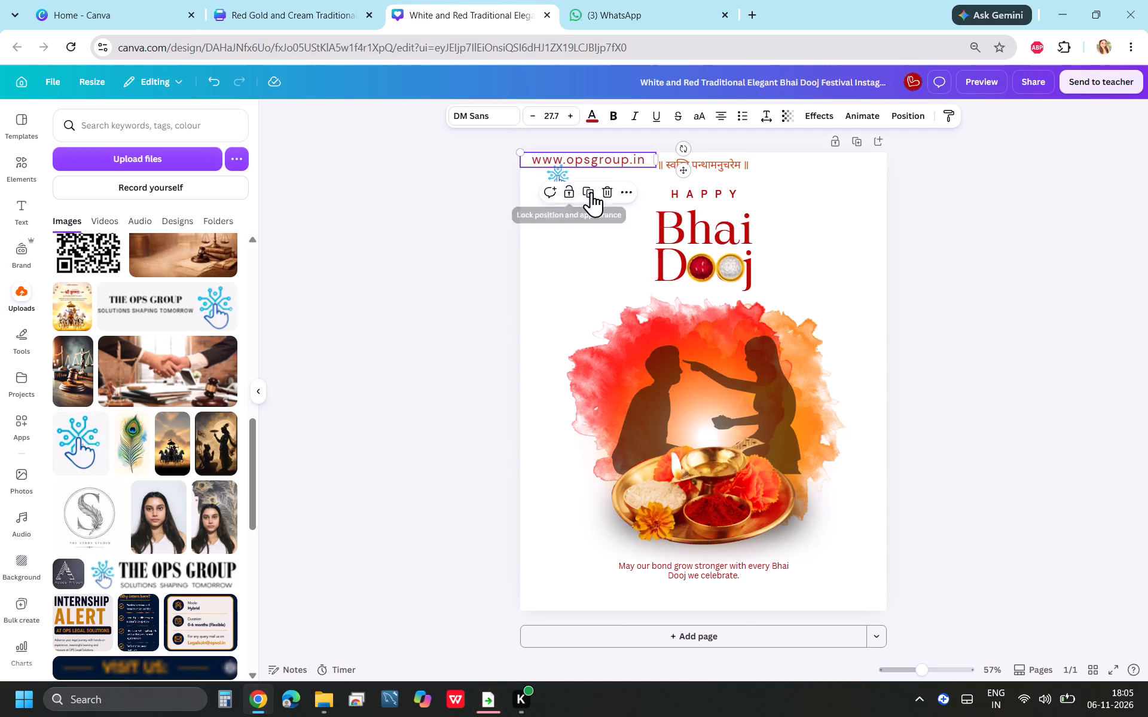
pyautogui.click(595, 267)
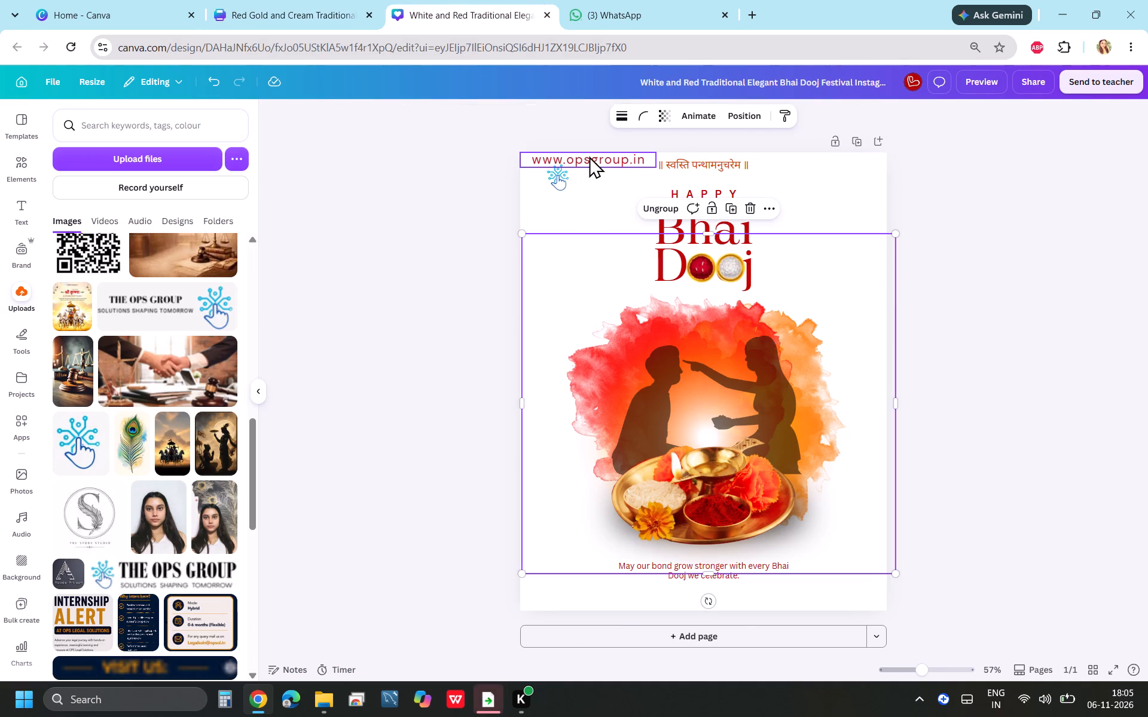
# Reduce the website text's font size to 24.7 and move it below the greeting message at the page's bottom.
pyautogui.click(589, 156)
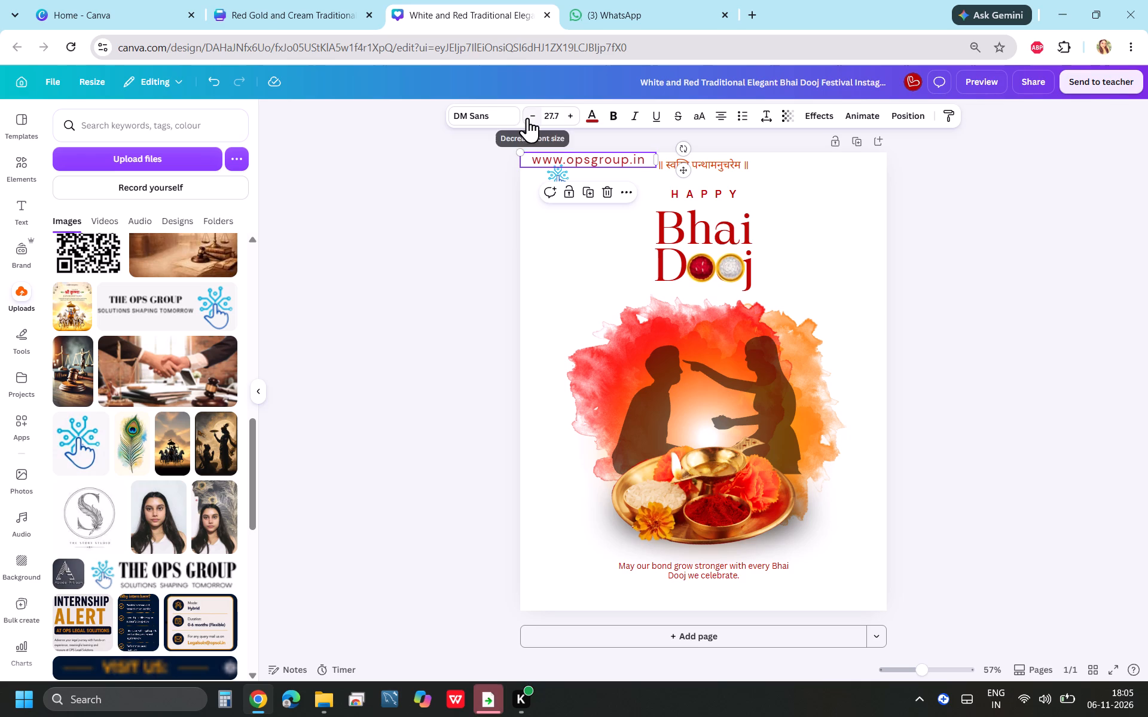
pyautogui.tripleClick(527, 118)
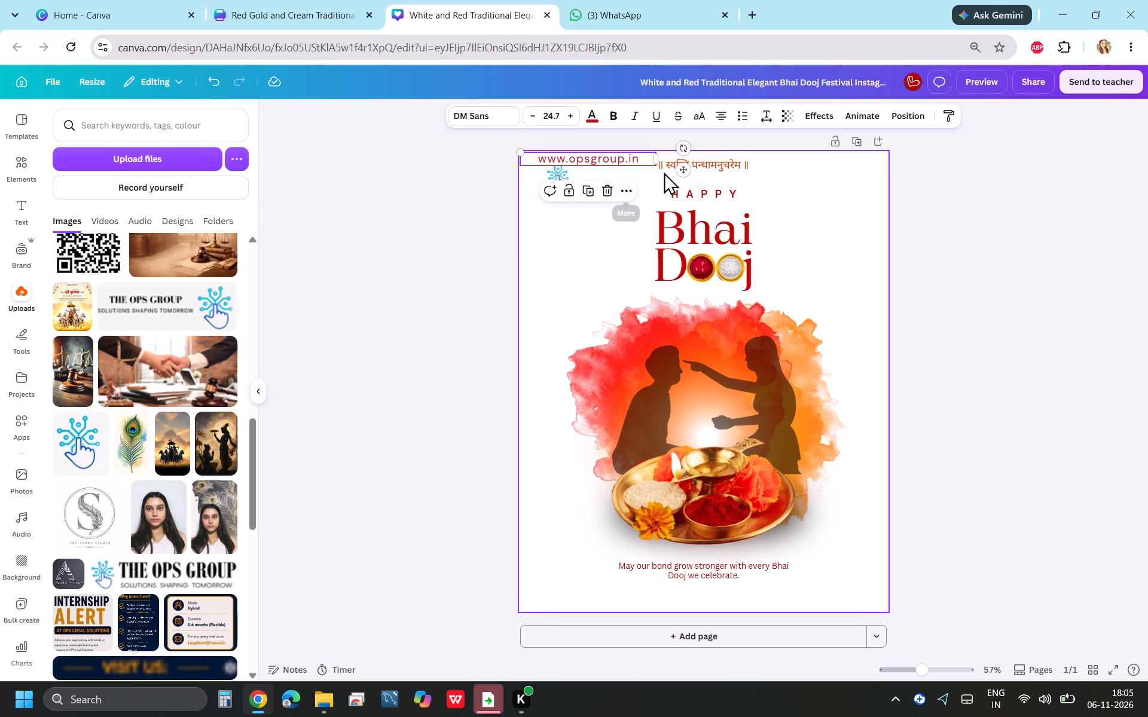
pyautogui.moveTo(682, 164); pyautogui.dragTo(797, 592)
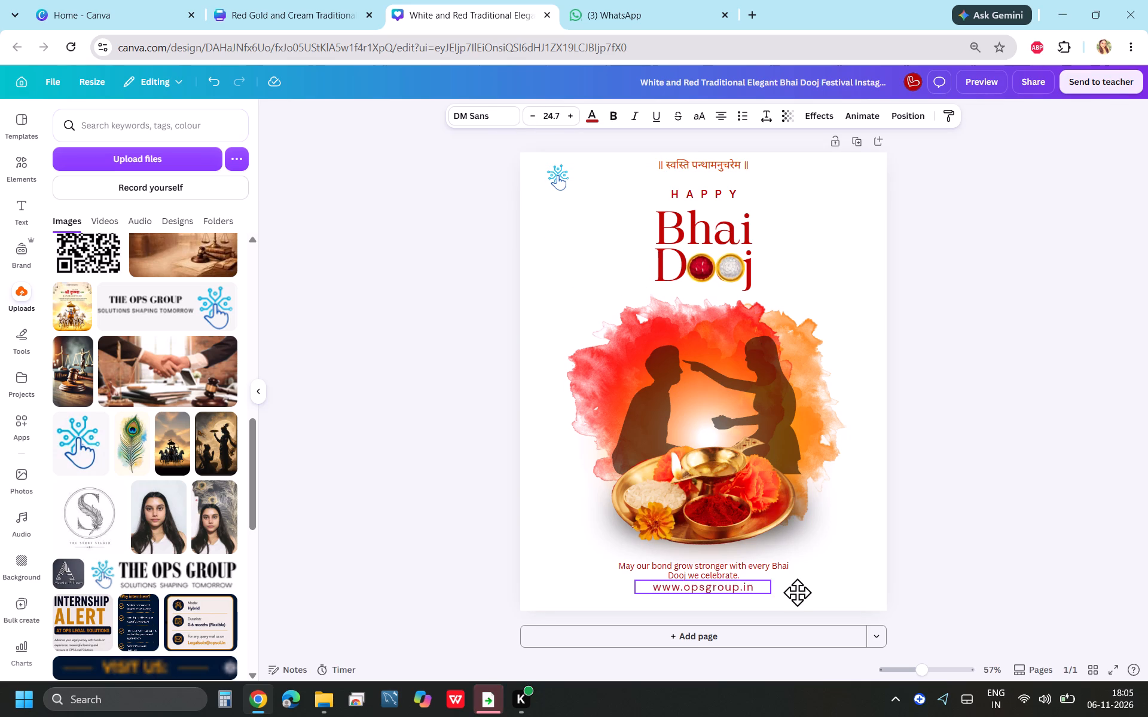
pyautogui.moveTo(797, 592); pyautogui.dragTo(810, 610)
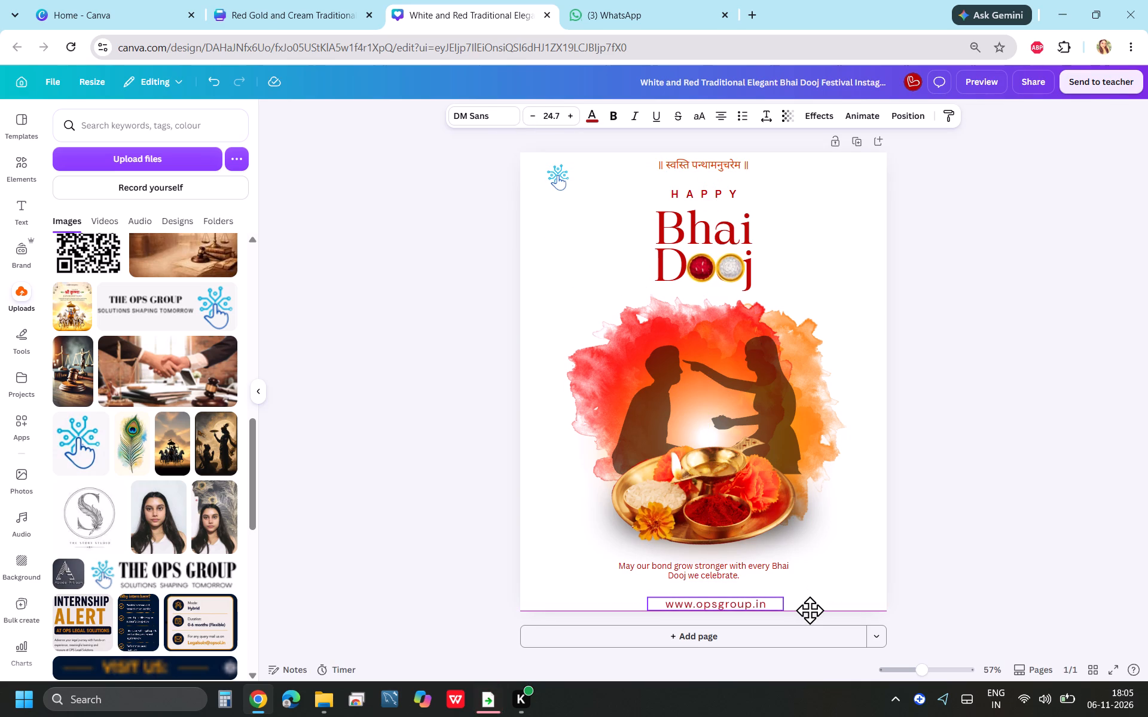
pyautogui.moveTo(810, 610); pyautogui.dragTo(808, 604)
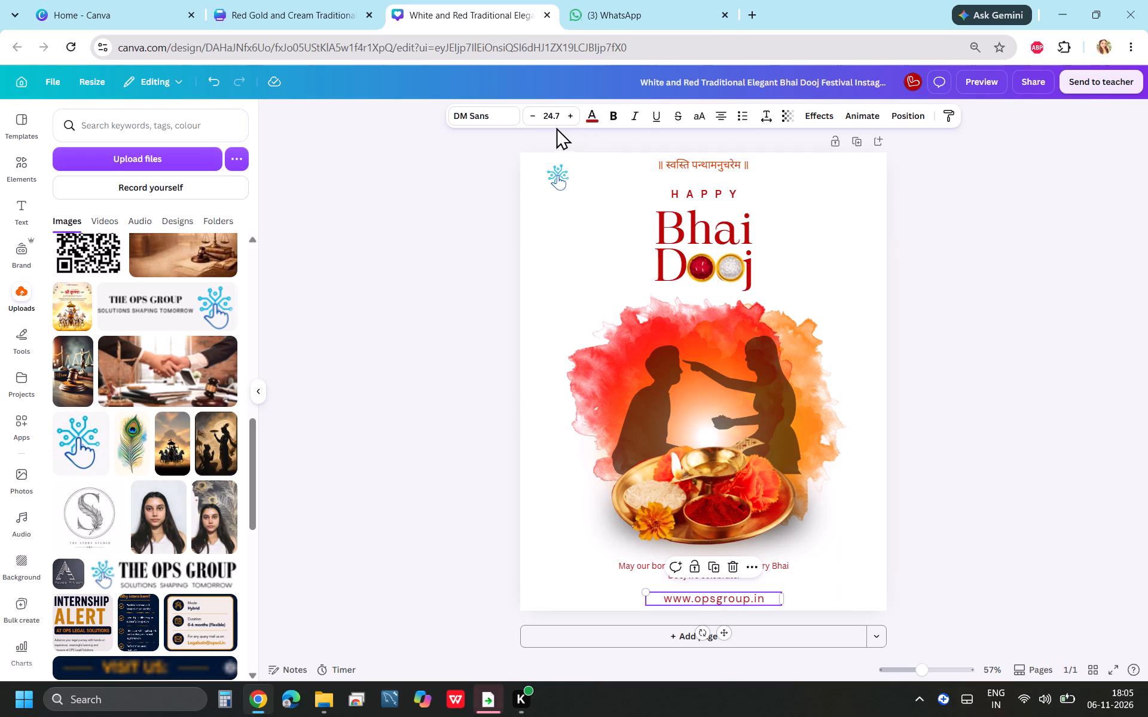
# Reduce the website text's font size further to 16.7.
pyautogui.tripleClick(532, 117)
pyautogui.tripleClick(532, 117)
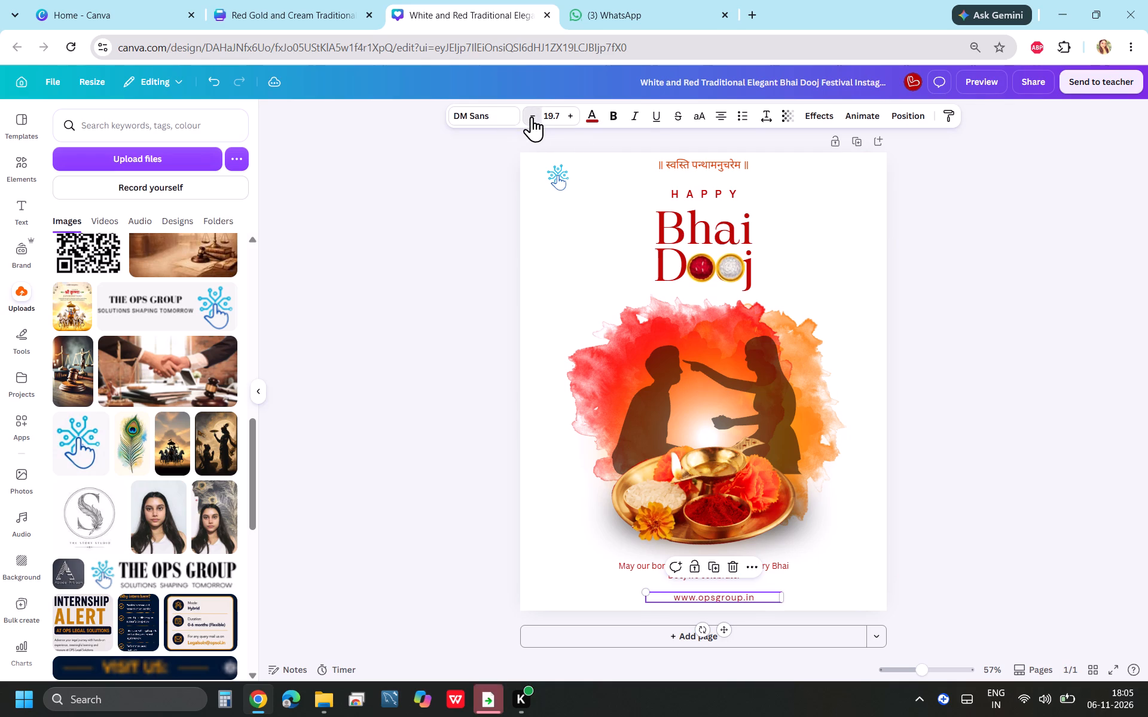
pyautogui.doubleClick(532, 117)
pyautogui.click(1034, 403)
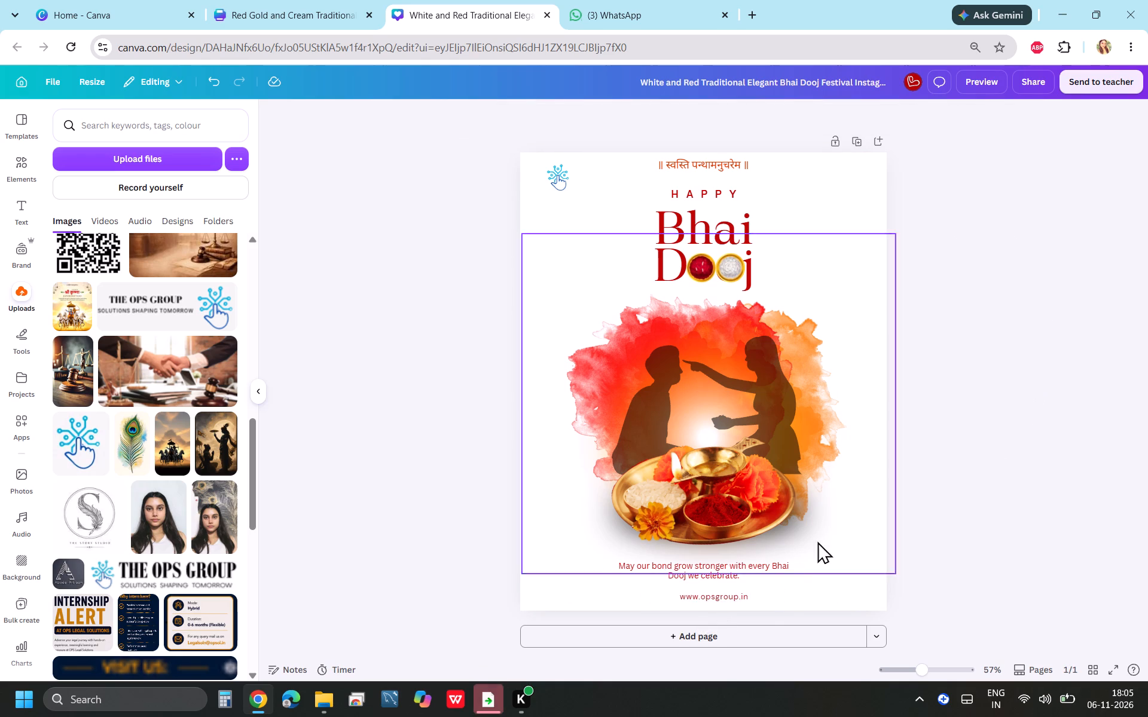
# Nudge the website text down and left so it sits near the page's bottom edge, roughly centred under the greeting.
pyautogui.click(758, 602)
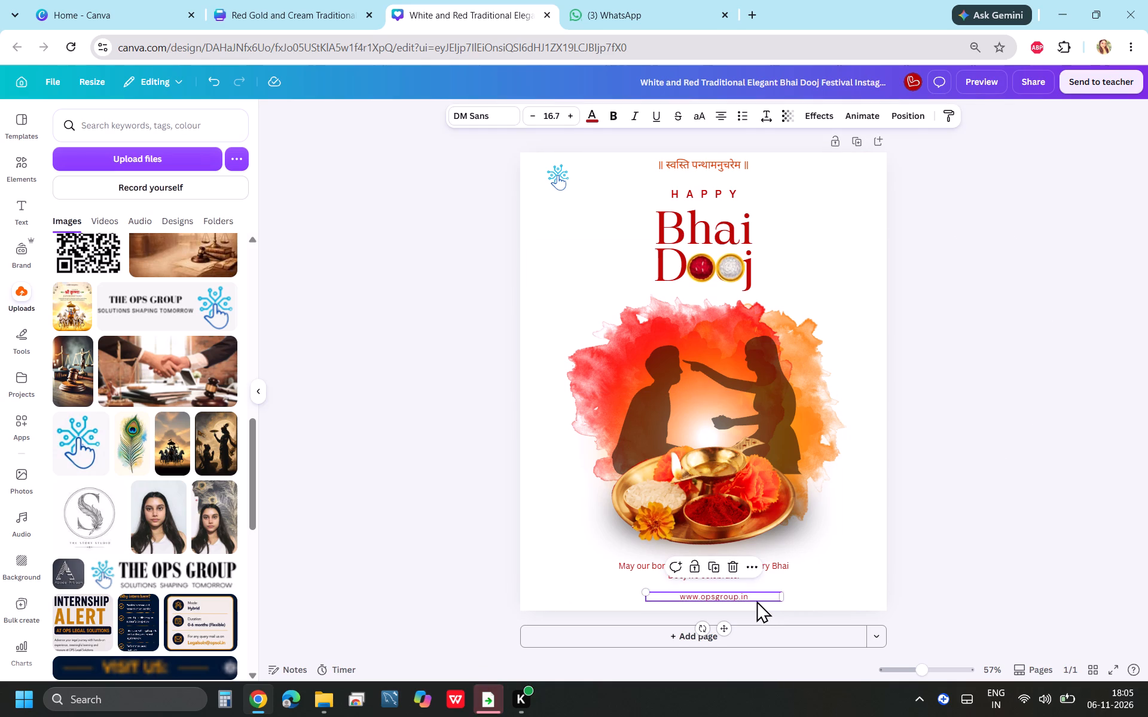
pyautogui.press('Down')
pyautogui.press('Down')
pyautogui.press('Down')
pyautogui.press('Down')
pyautogui.press('Down')
pyautogui.press('Down')
pyautogui.press('Down')
pyautogui.press('Down')
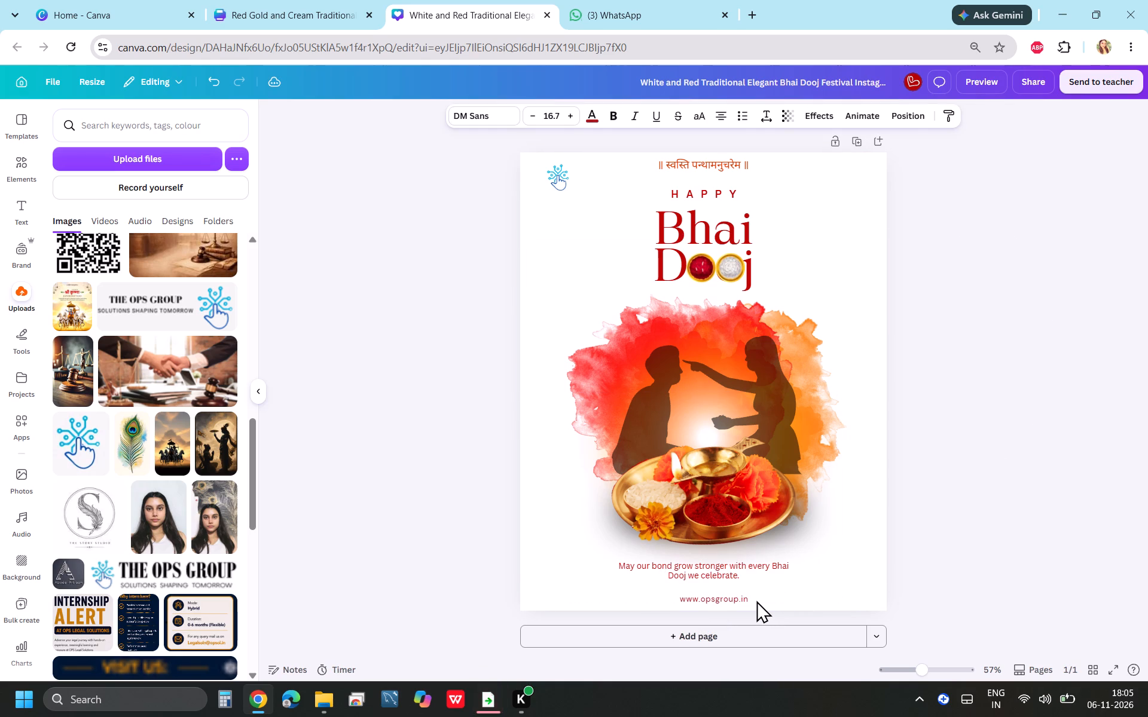
pyautogui.press('Down')
pyautogui.press('Down')
pyautogui.press('Down')
pyautogui.press('Down')
pyautogui.press('Left')
pyautogui.press('Left')
pyautogui.press('Left')
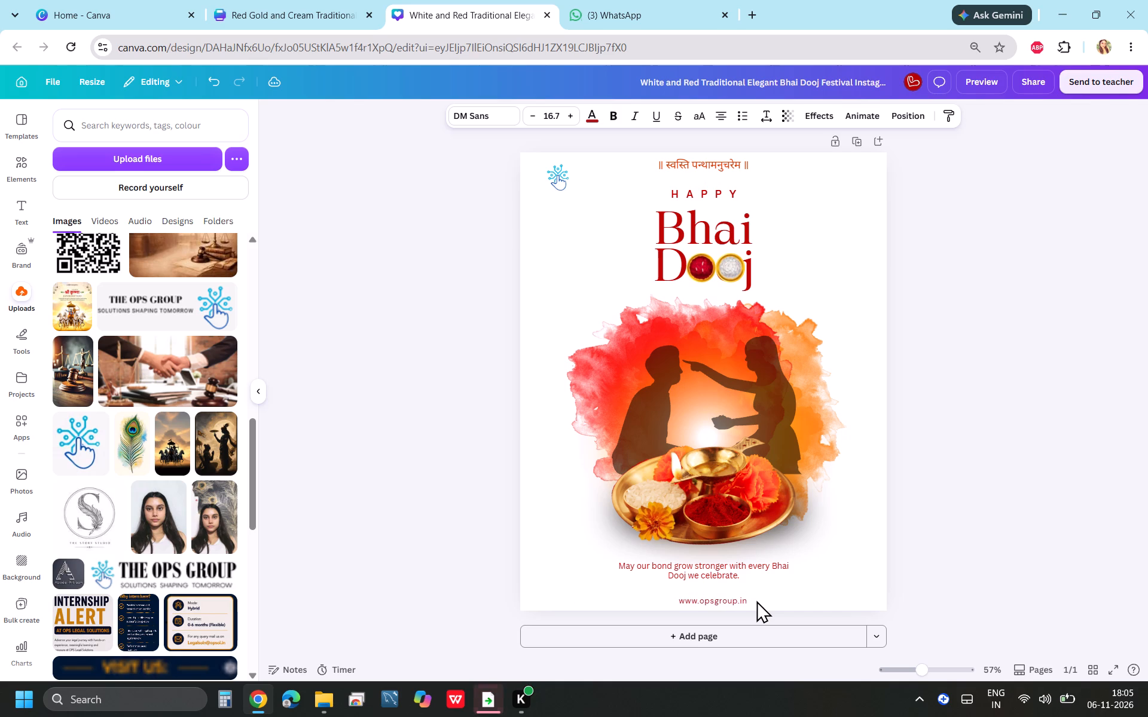
pyautogui.press('Left')
pyautogui.press('Left')
pyautogui.press('Left')
pyautogui.press('Down')
pyautogui.press('Down')
pyautogui.press('Down')
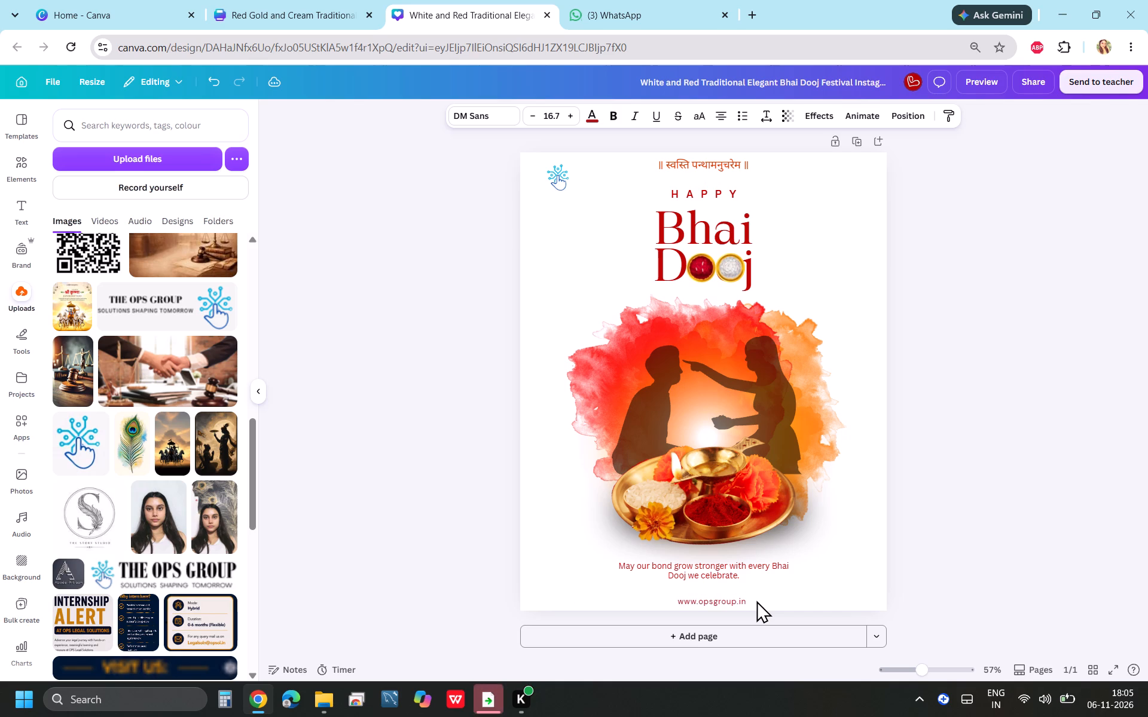
pyautogui.press('Left')
pyautogui.press('Left')
pyautogui.press('Left')
pyautogui.press('Left')
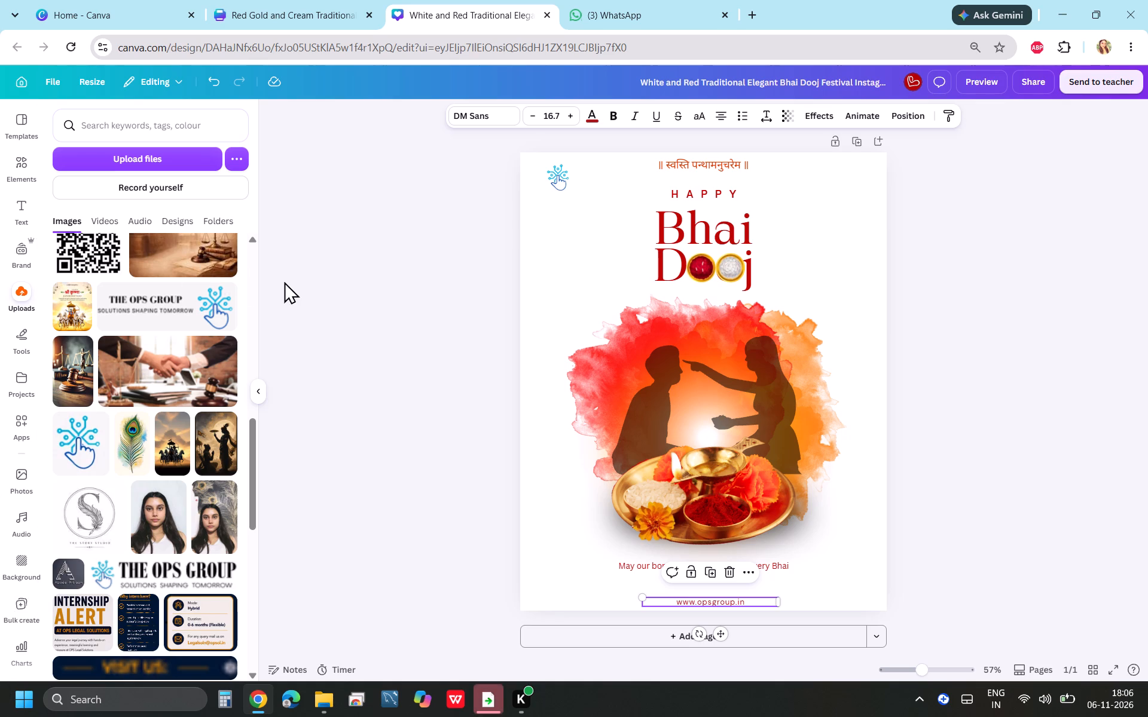
pyautogui.click(412, 394)
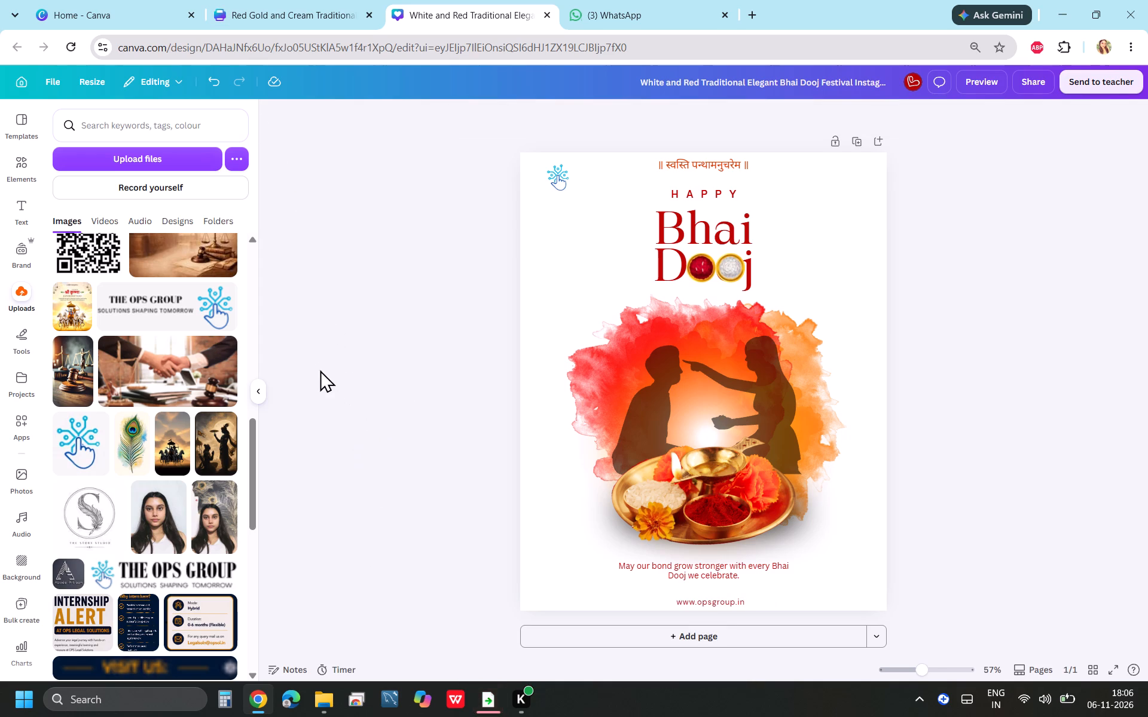
# Open the EVERY INVESTMENT design from the recent designs on the home page.
pyautogui.click(178, 0)
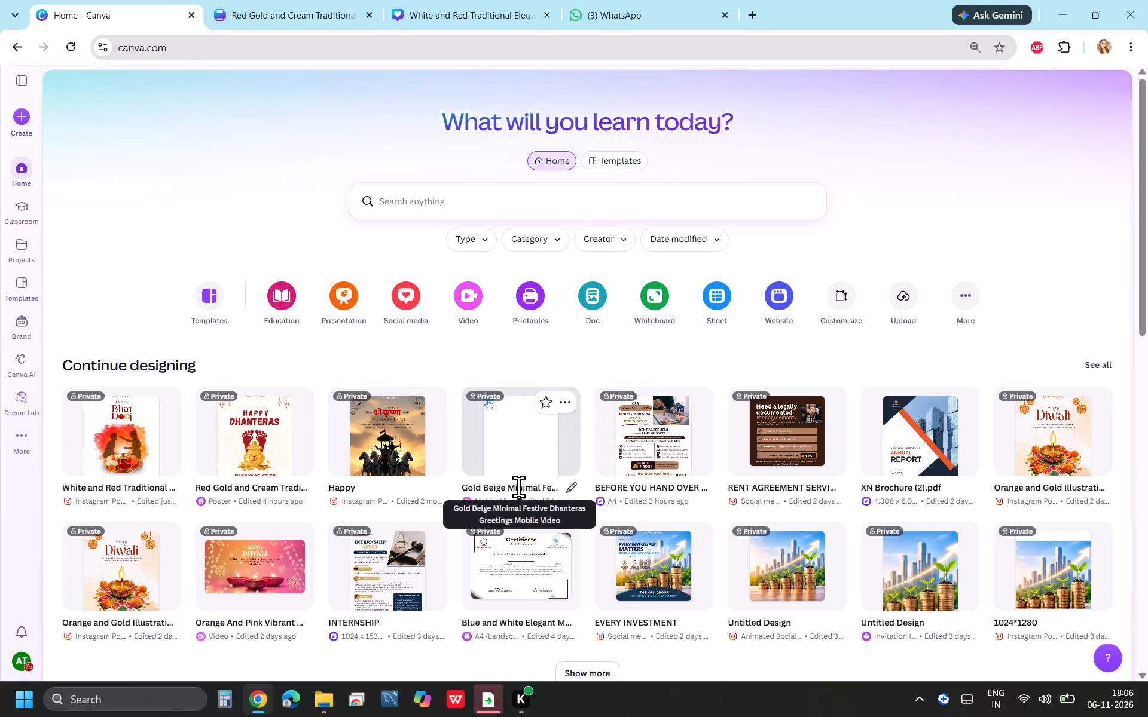
pyautogui.scroll(-2, 518, 486)
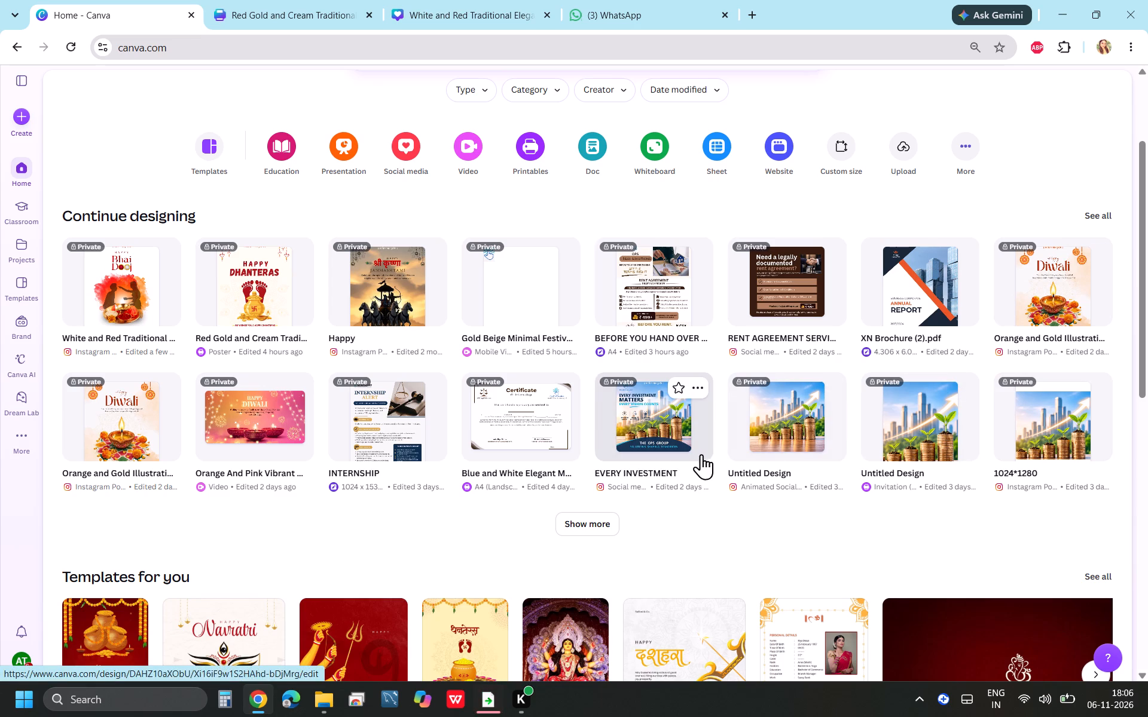
pyautogui.click(631, 428)
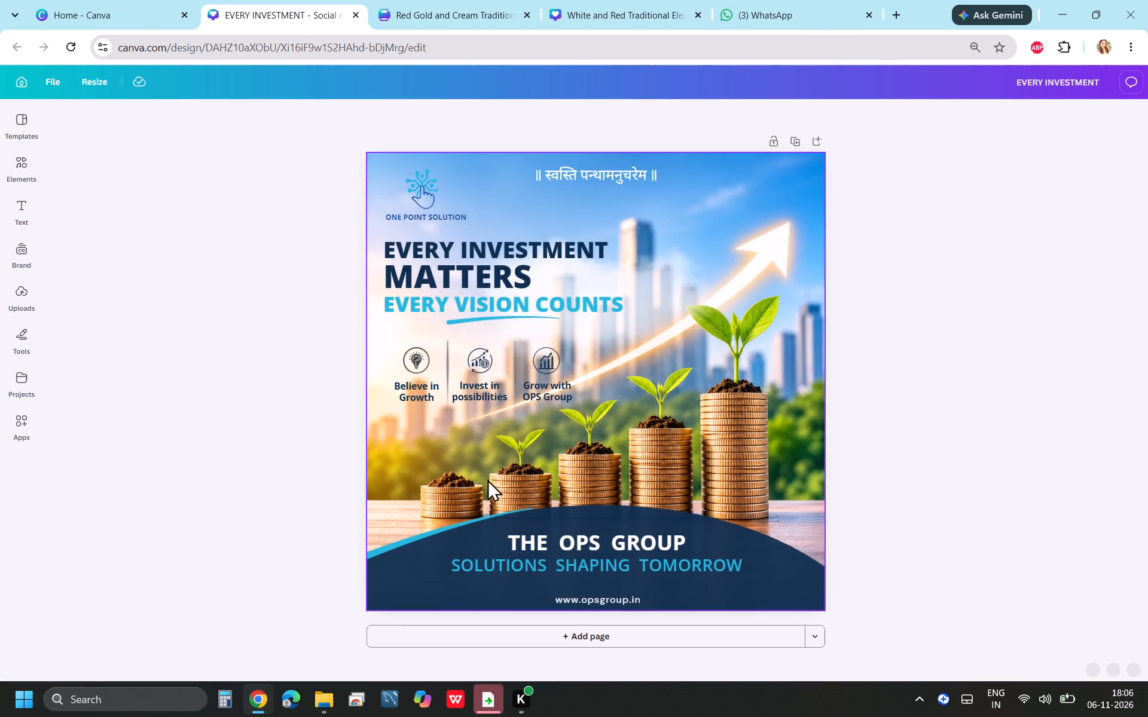
# Copy the ONE POINT SOLUTION text from the EVERY INVESTMENT design into the White and Red Bhai Dooj design.
pyautogui.click(434, 217)
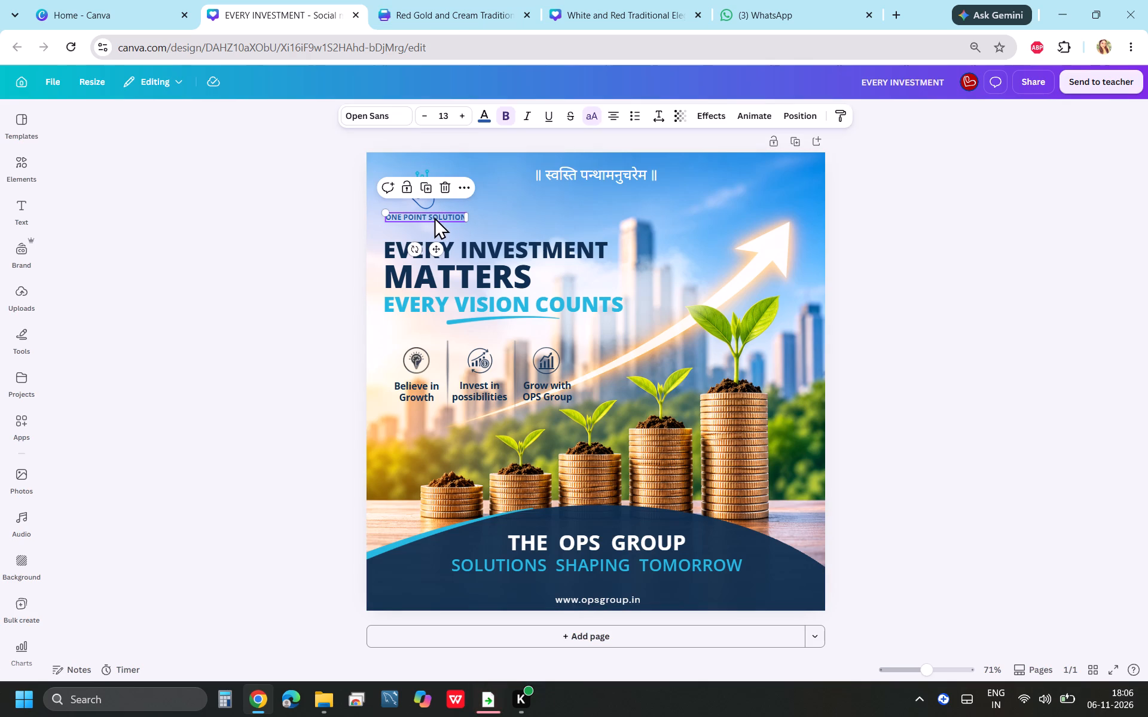
pyautogui.hotkey('ctrl', 'c')
pyautogui.click(570, 0)
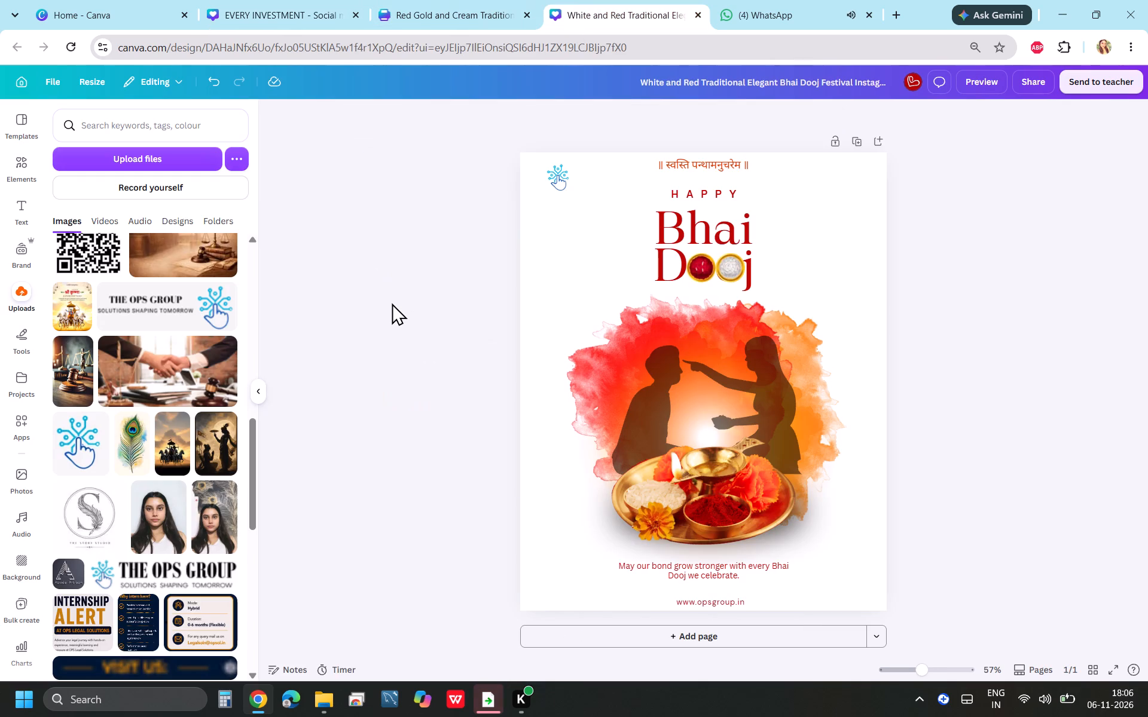
pyautogui.hotkey('ctrl', 'v')
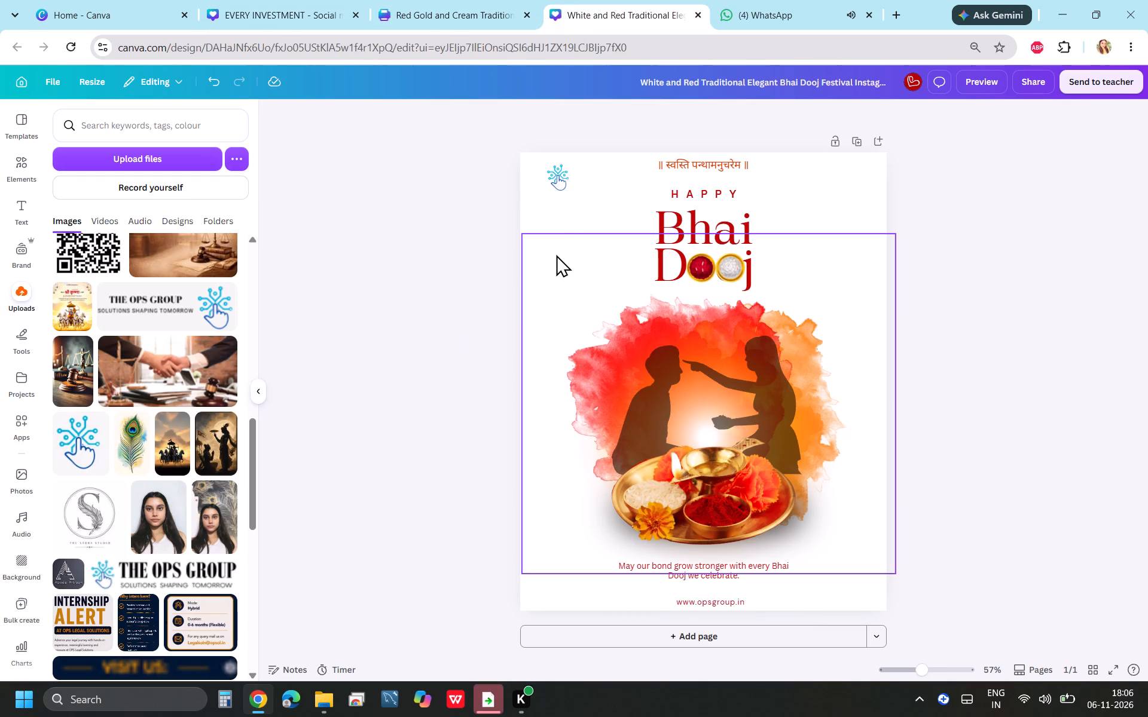
pyautogui.click(455, 261)
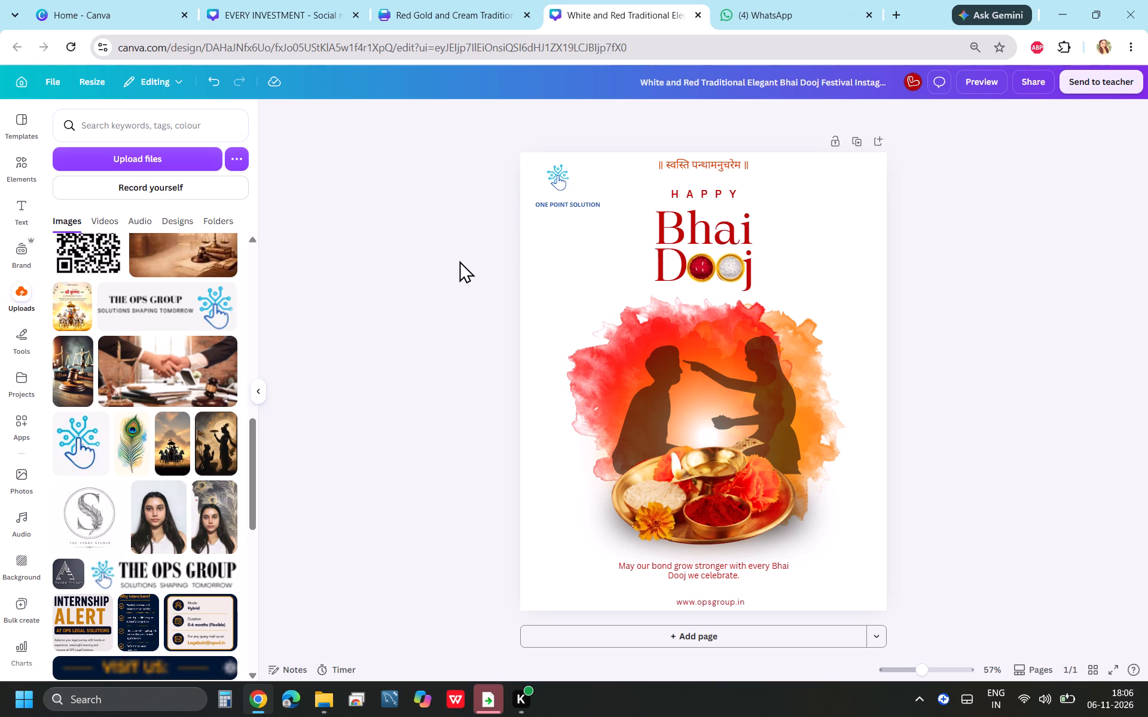
# Nudge the ONE POINT SOLUTION text up and slightly left so it sits close beneath the hand logo.
pyautogui.click(561, 203)
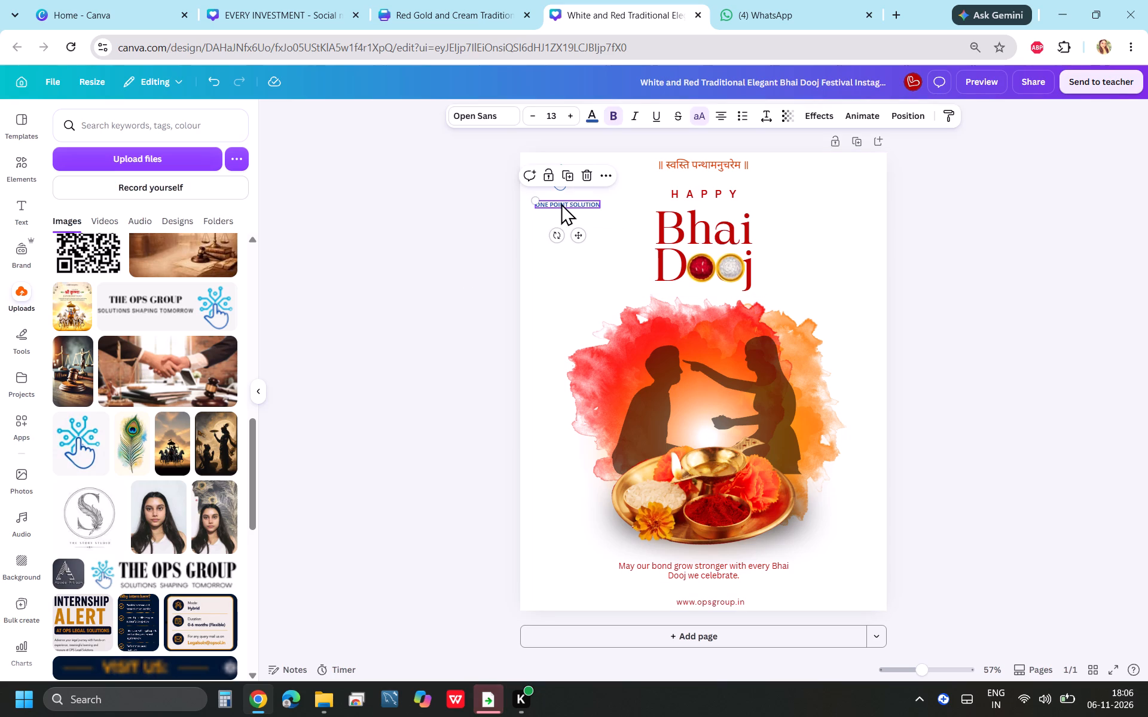
pyautogui.press('Up')
pyautogui.press('Up')
pyautogui.press('Up')
pyautogui.press('Left')
pyautogui.press('Left')
pyautogui.press('Left')
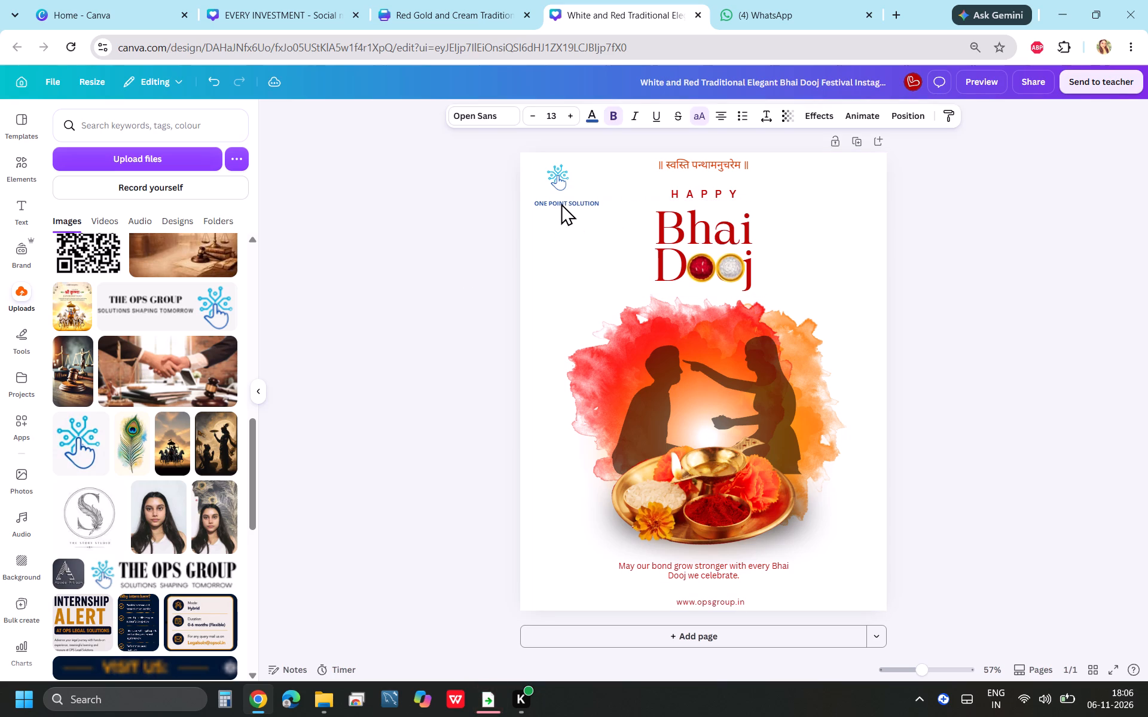
pyautogui.press('Left')
pyautogui.press('Left')
pyautogui.press('Left')
pyautogui.press('Left')
pyautogui.press('Left')
pyautogui.press('Left')
pyautogui.press('Left')
pyautogui.press('Left')
pyautogui.press('Up')
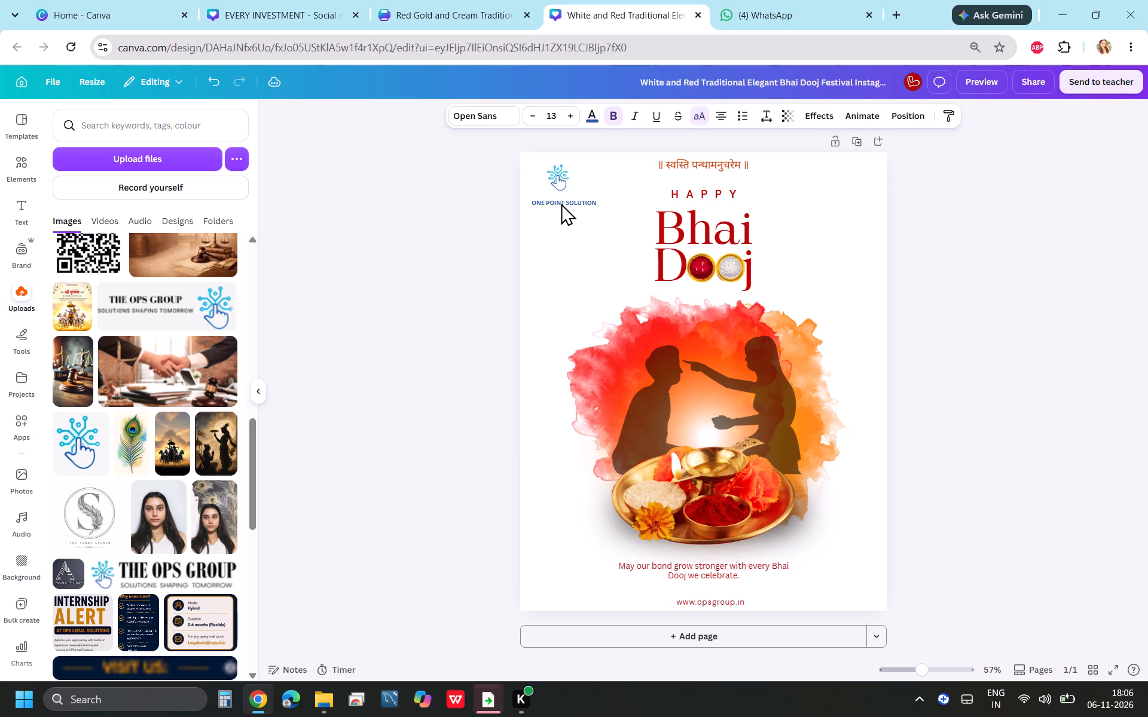
pyautogui.press('Up')
pyautogui.press('Up')
pyautogui.press('Up')
pyautogui.press('Up')
pyautogui.press('Up')
pyautogui.press('Up')
pyautogui.press('Up')
pyautogui.press('Up')
pyautogui.press('Up')
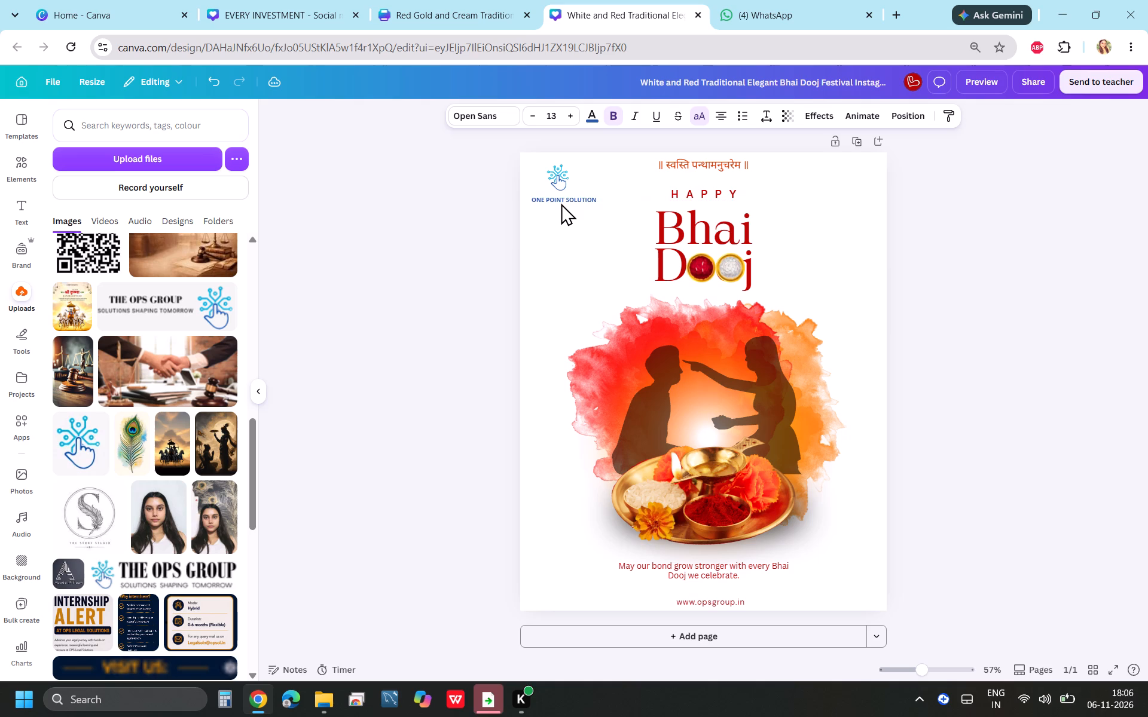
pyautogui.press('Up')
pyautogui.press('Up')
pyautogui.press('Up')
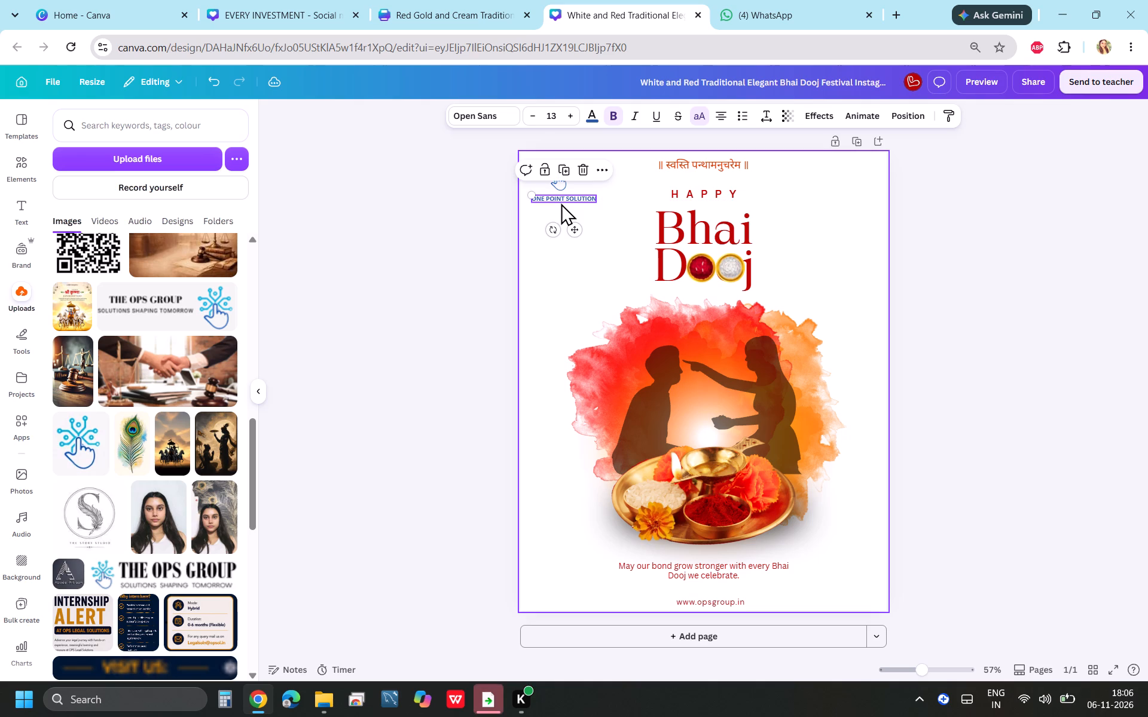
# Nudge the hand logo slightly right and down so it sits centred just above the ONE POINT SOLUTION text.
pyautogui.click(554, 186)
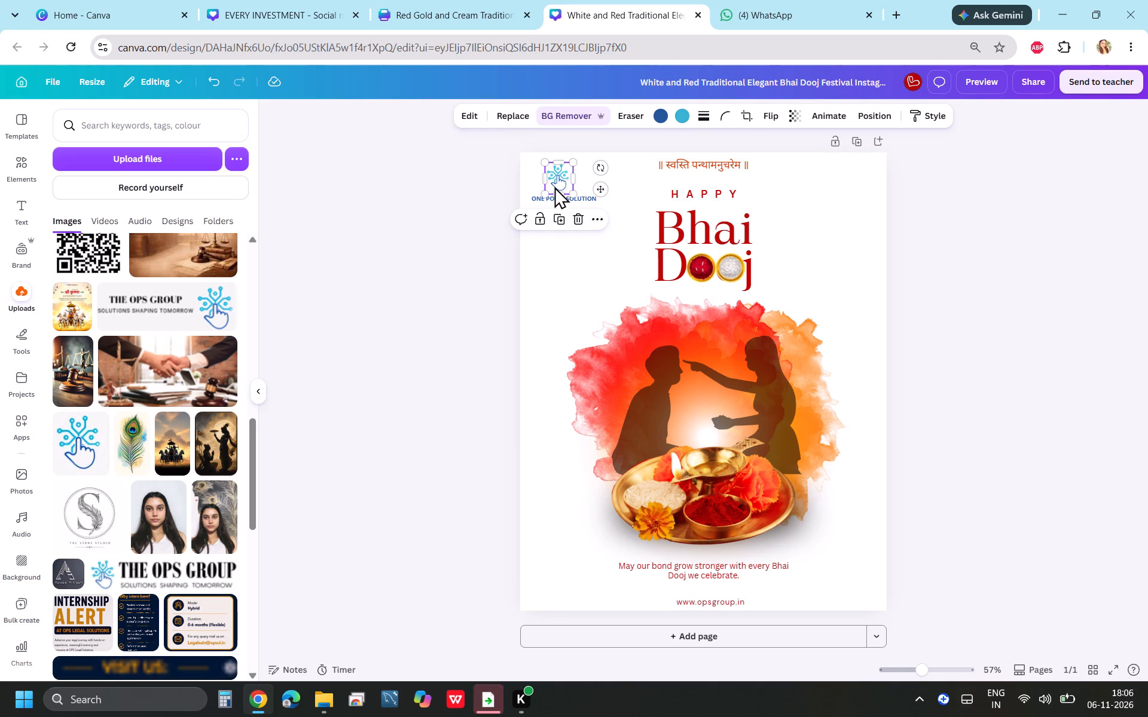
pyautogui.press('Right')
pyautogui.press('Right')
pyautogui.press('Right')
pyautogui.press('Right')
pyautogui.press('Right')
pyautogui.press('Right')
pyautogui.press('Right')
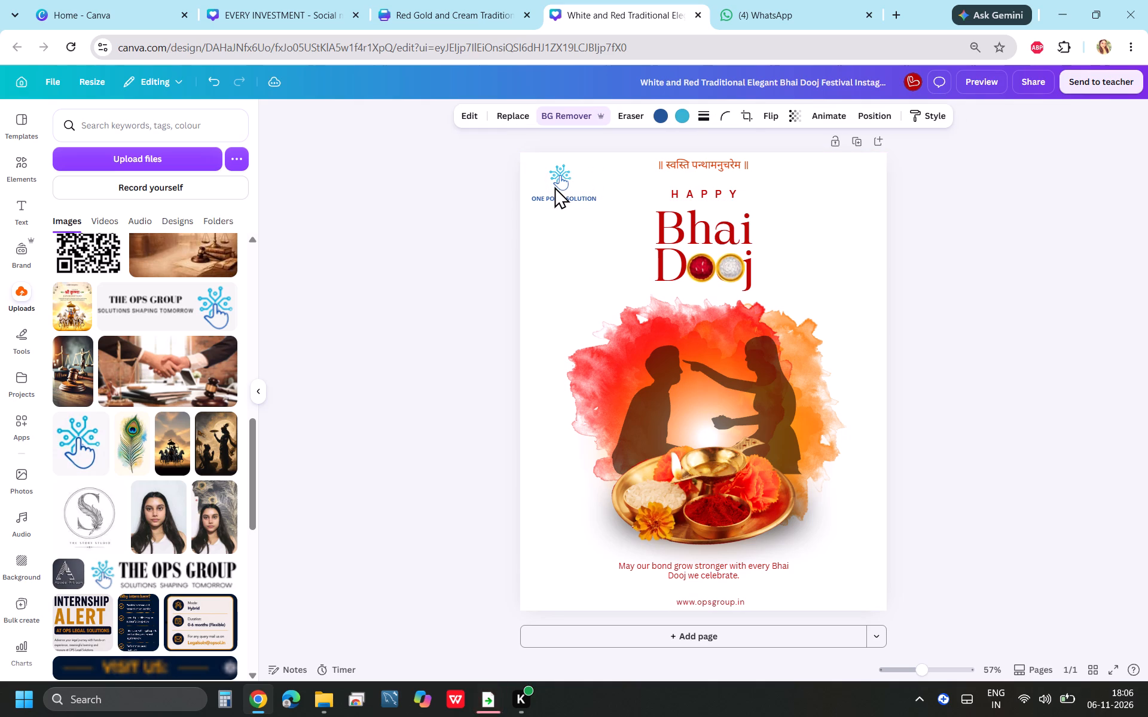
pyautogui.press('Right')
pyautogui.press('Right')
pyautogui.press('Down')
pyautogui.press('Down')
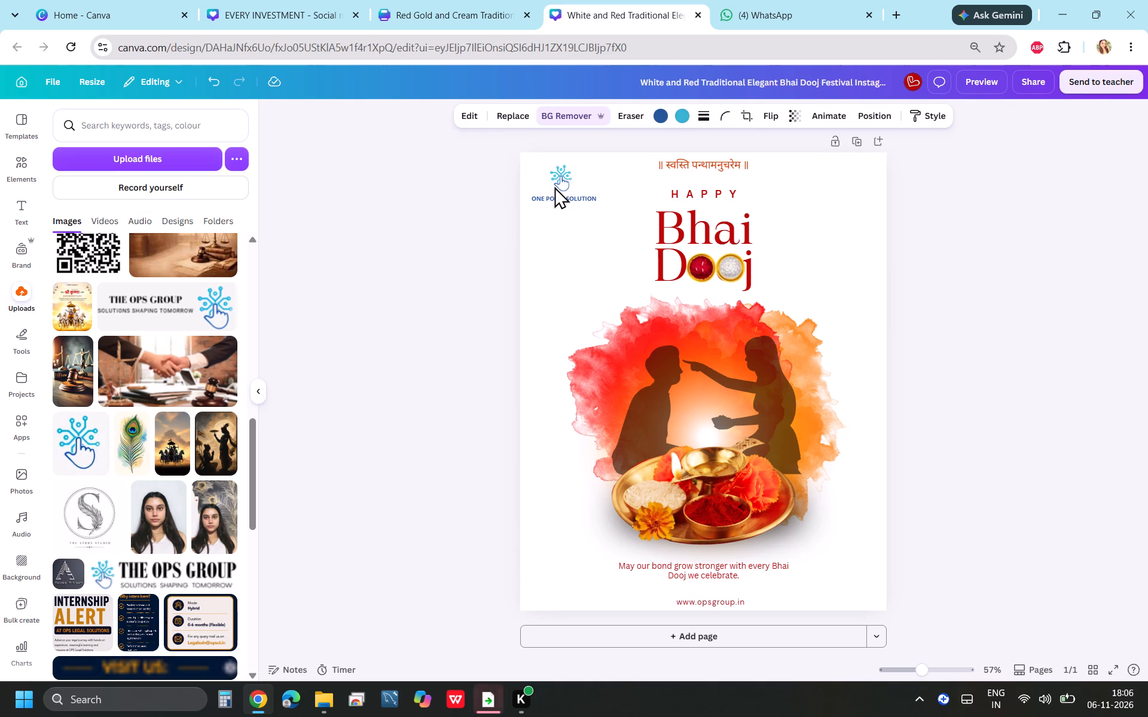
pyautogui.press('Right')
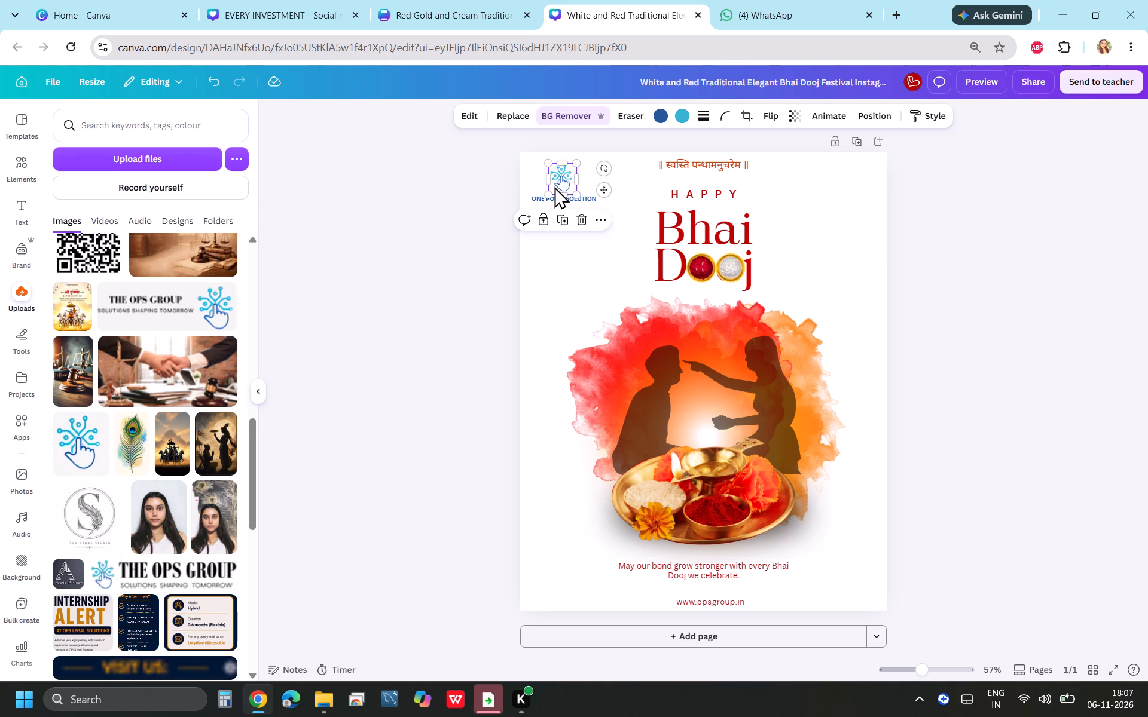
pyautogui.press('Left')
pyautogui.click(312, 292)
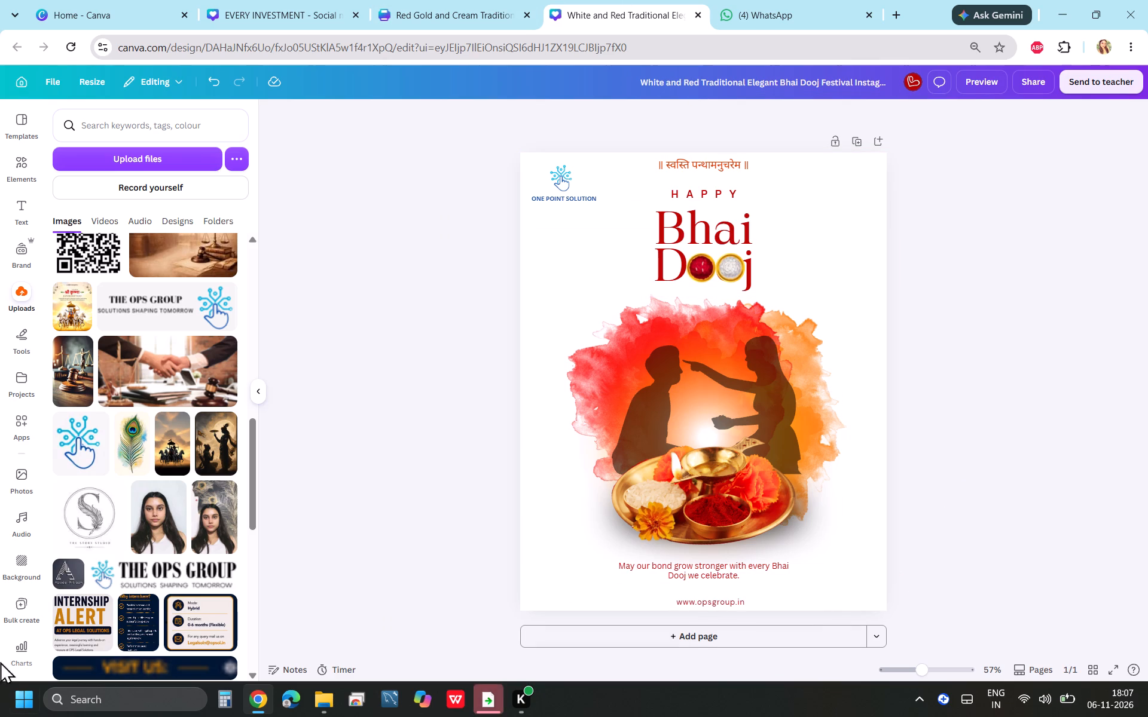
# Browse the uploaded images for further branding elements to use in the Bhai Dooj design.
pyautogui.scroll(-4, 184, 474)
pyautogui.scroll(5, 184, 474)
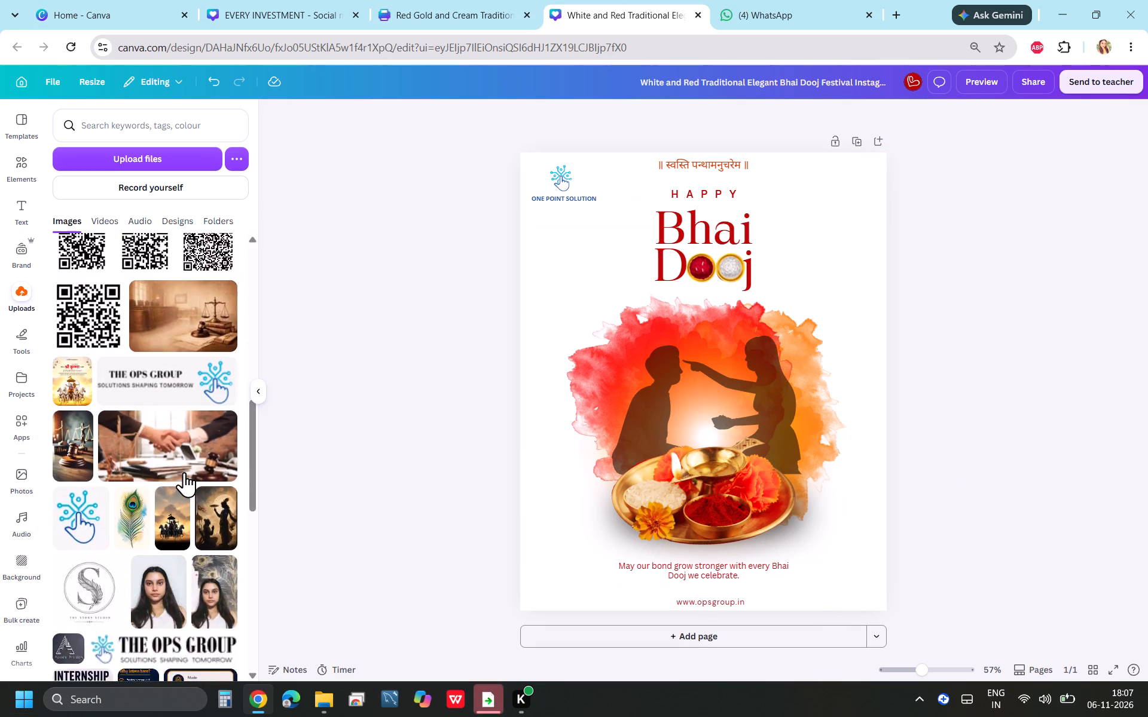
pyautogui.scroll(4, 184, 472)
pyautogui.scroll(-2, 184, 466)
pyautogui.scroll(6, 184, 466)
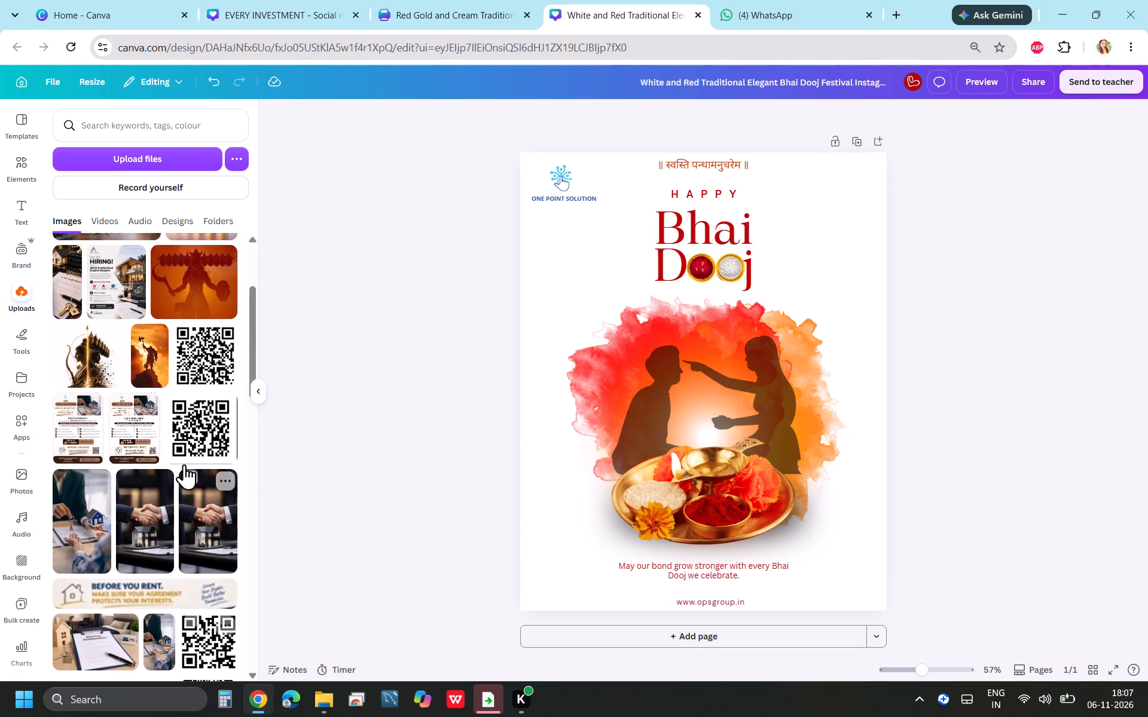
pyautogui.scroll(6, 184, 464)
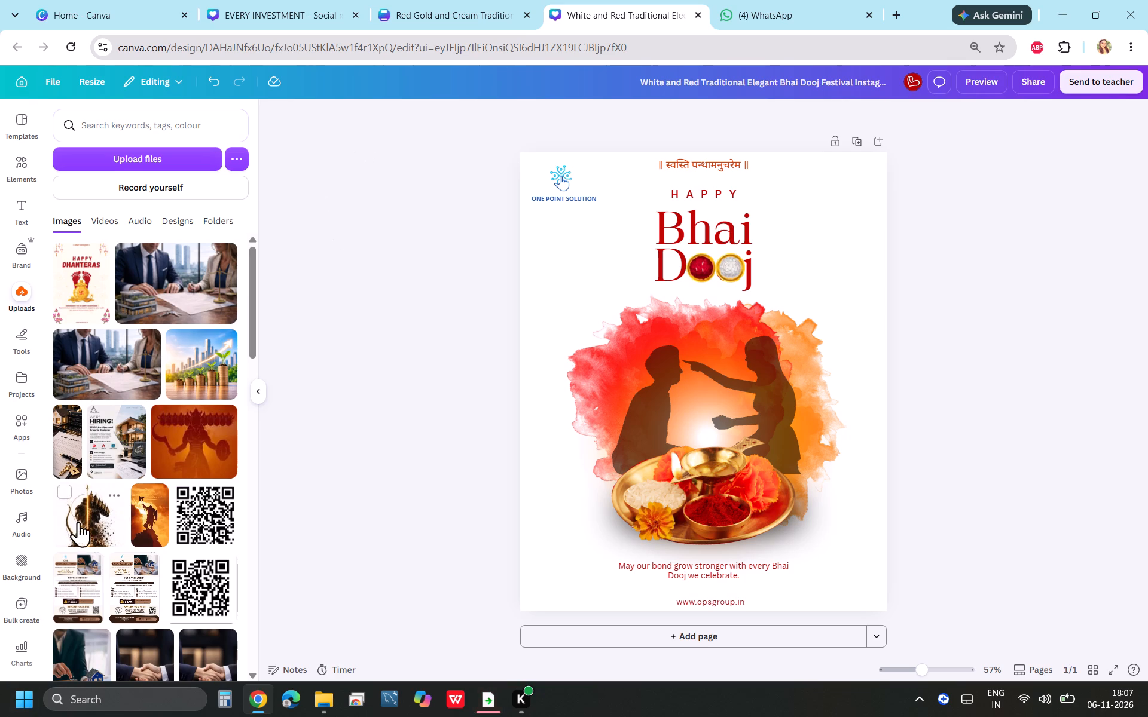
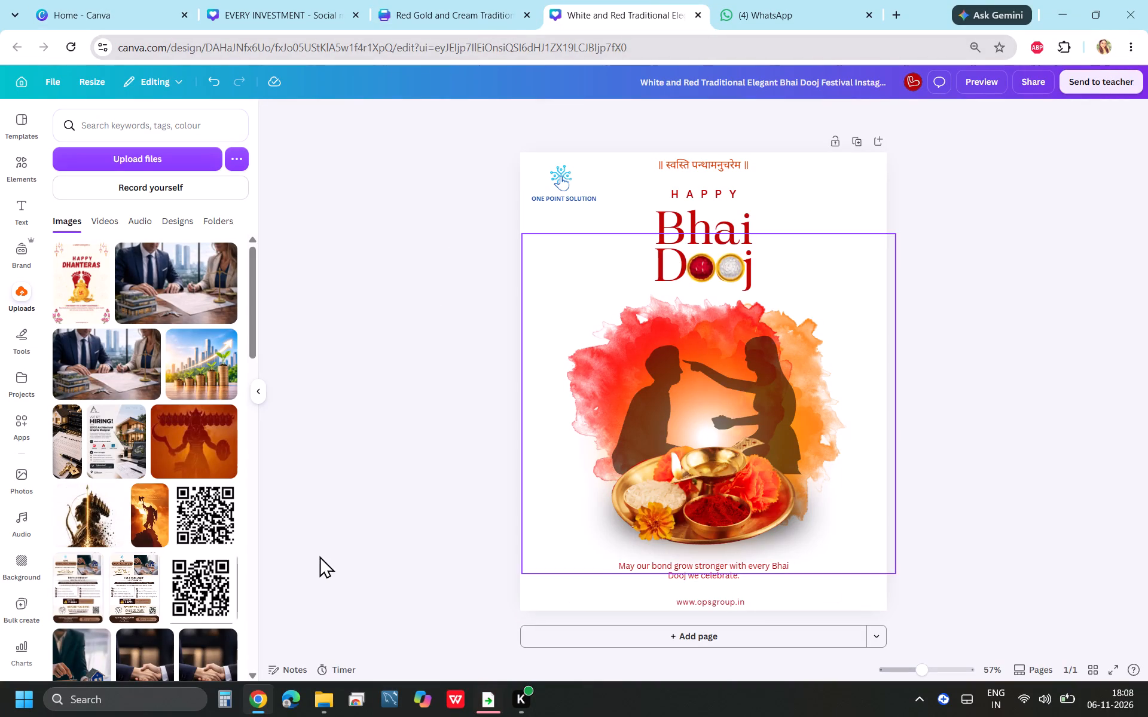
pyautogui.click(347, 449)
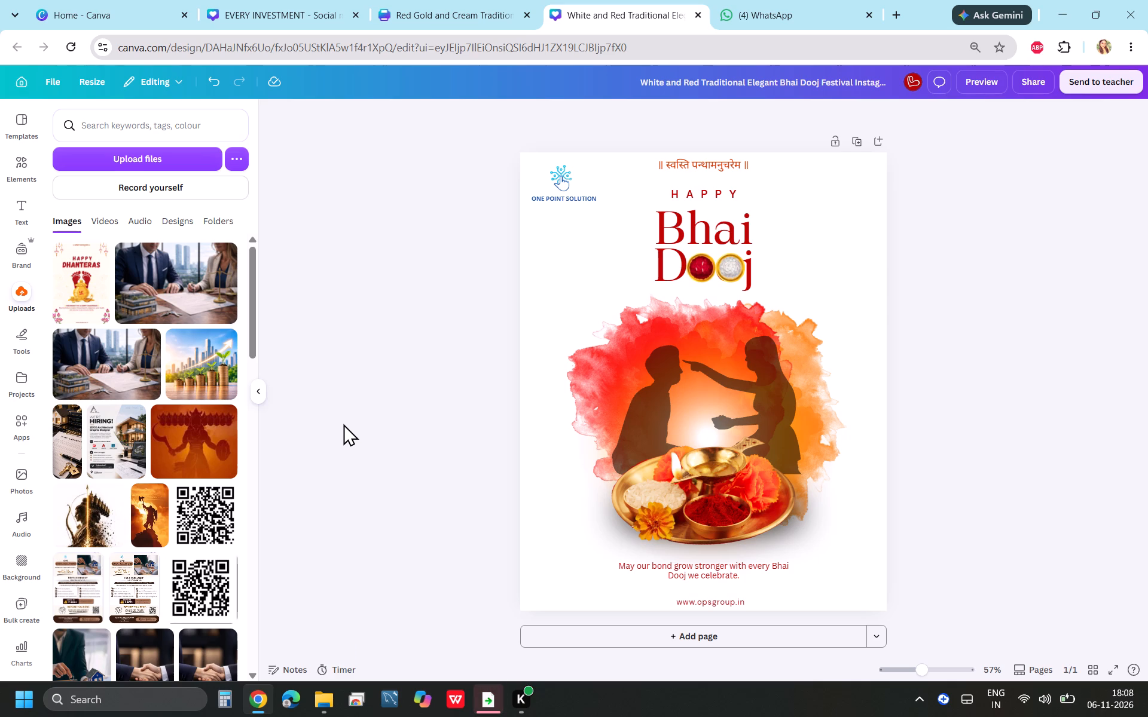
# Start a rectangular screen snip and fit its capture area around the whole Bhai Dooj poster with a small margin.
pyautogui.press('Print')
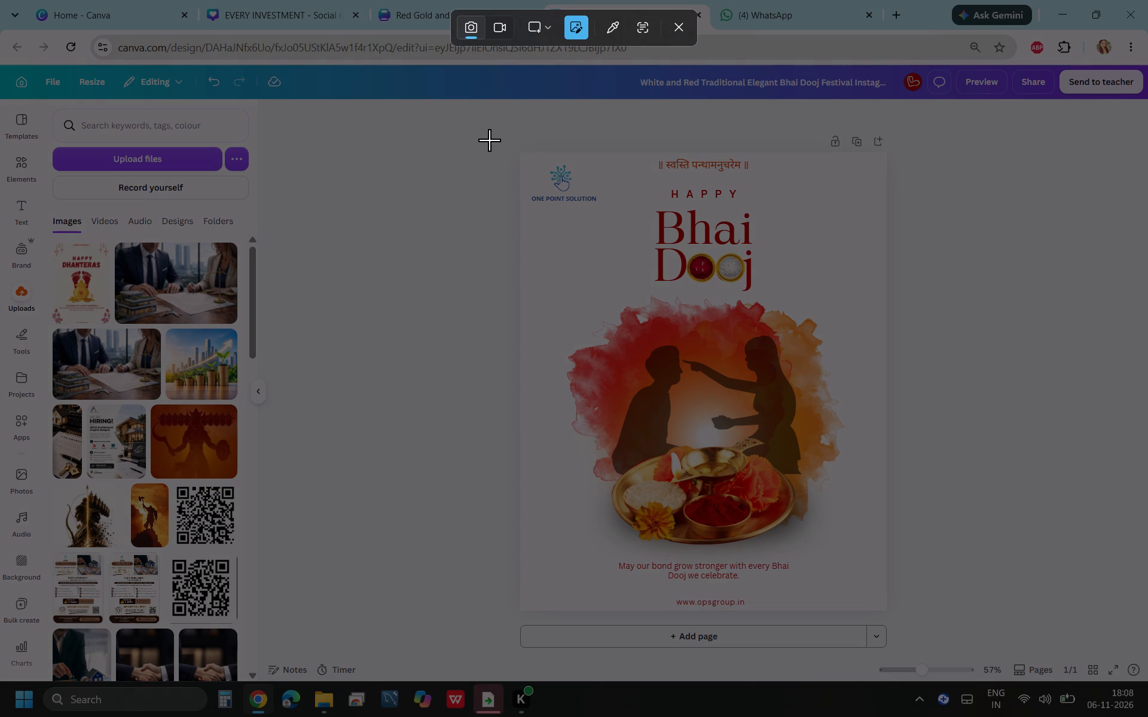
pyautogui.moveTo(489, 140); pyautogui.dragTo(920, 632)
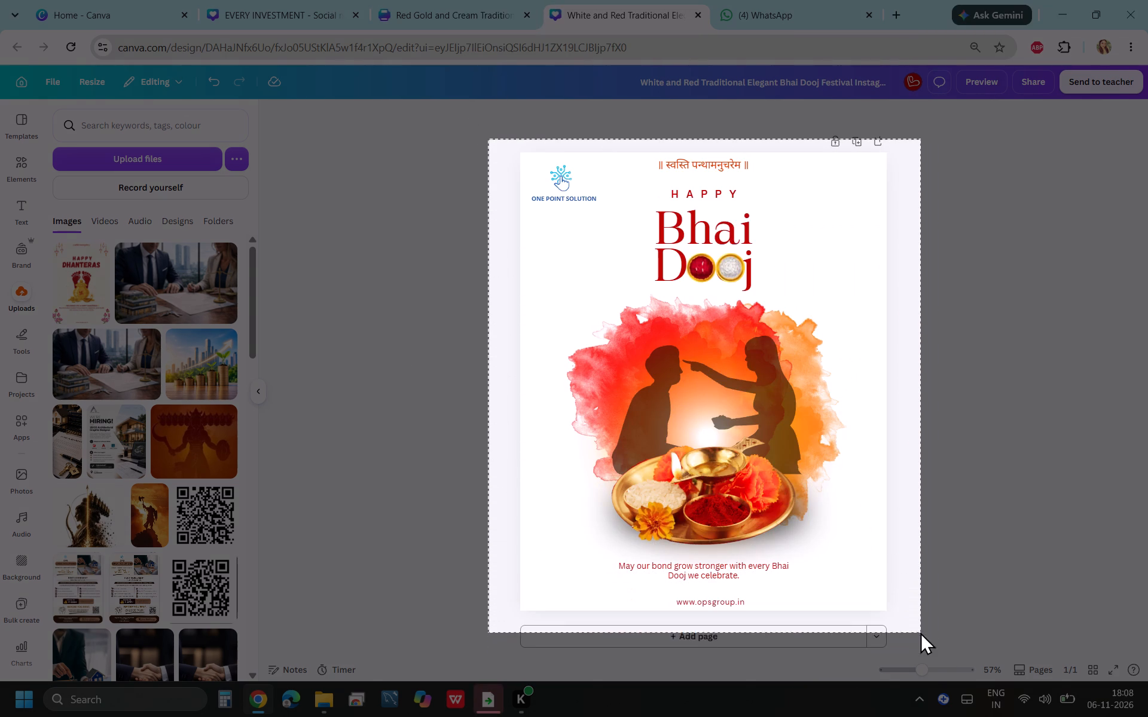
pyautogui.moveTo(920, 632); pyautogui.dragTo(914, 624)
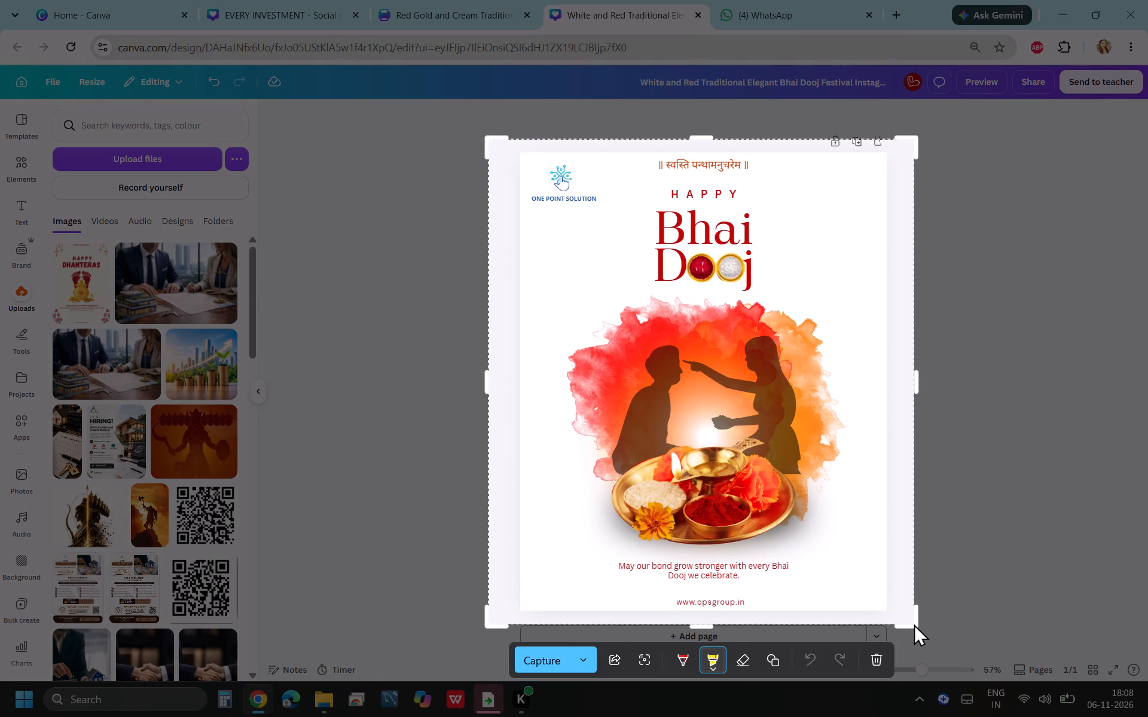
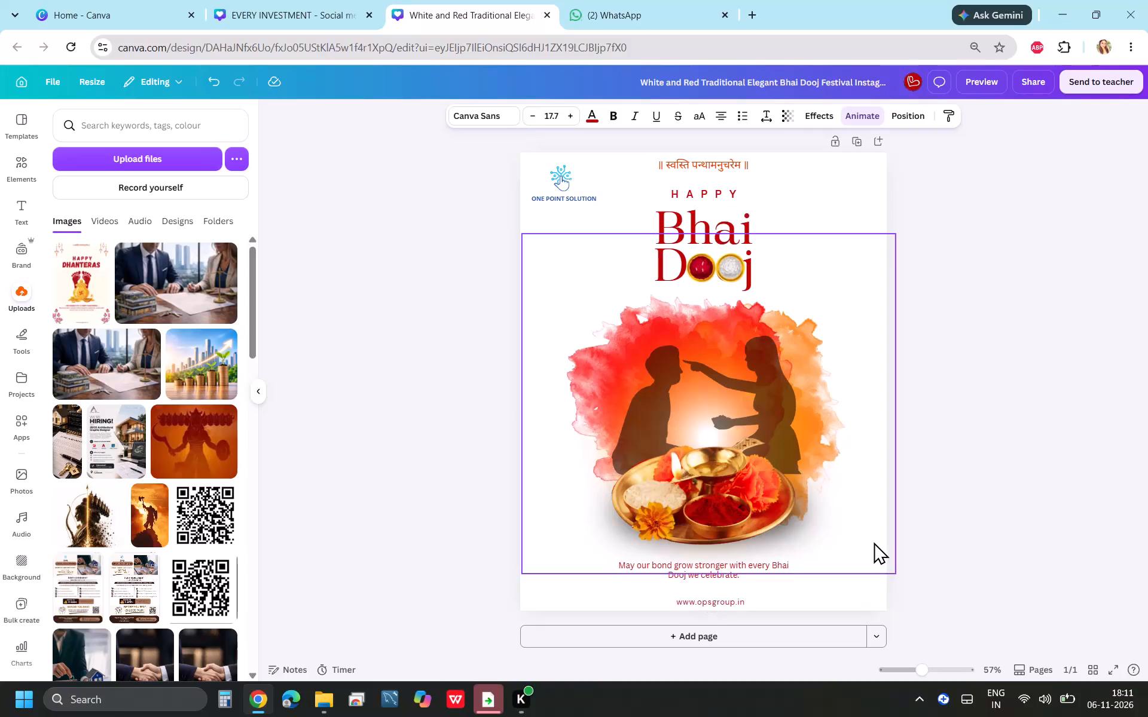
# Nudge the "May our bond grow stronger" greeting text slightly up, away from the website address below it.
pyautogui.press('Up')
pyautogui.press('Up')
pyautogui.press('Up')
pyautogui.press('Up')
pyautogui.press('Up')
pyautogui.press('Up')
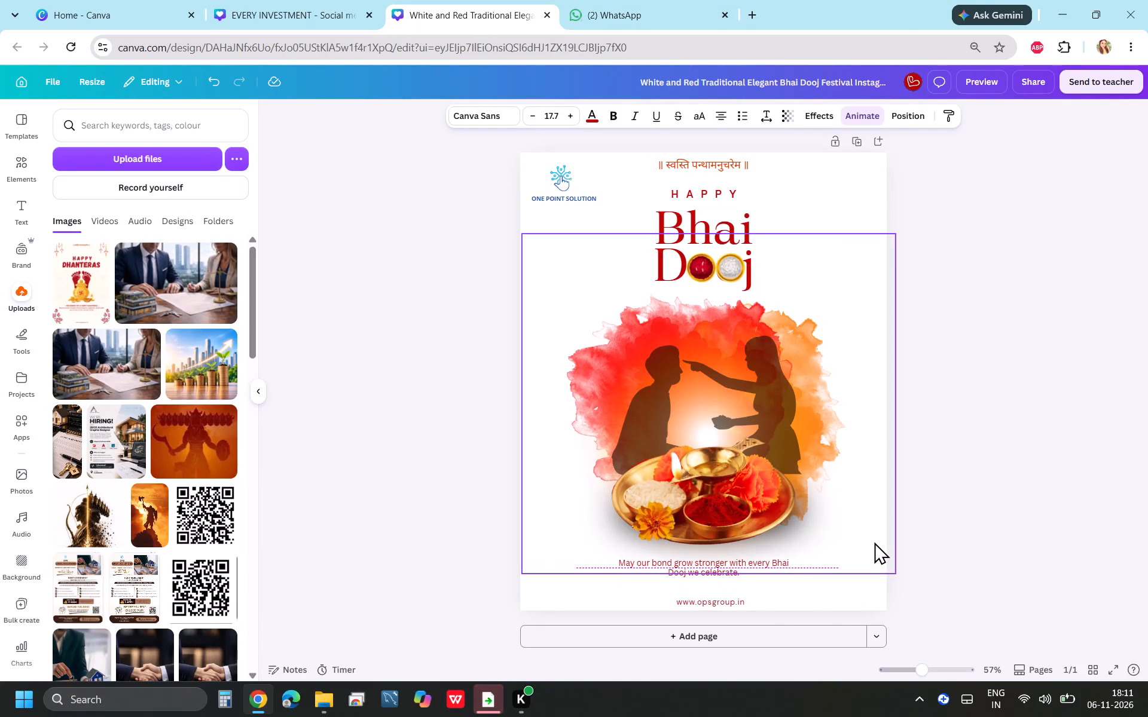
# Set the greeting text's font size to 22.7 and widen its text box rightward to near the page's right edge.
pyautogui.tripleClick(578, 114)
pyautogui.doubleClick(578, 114)
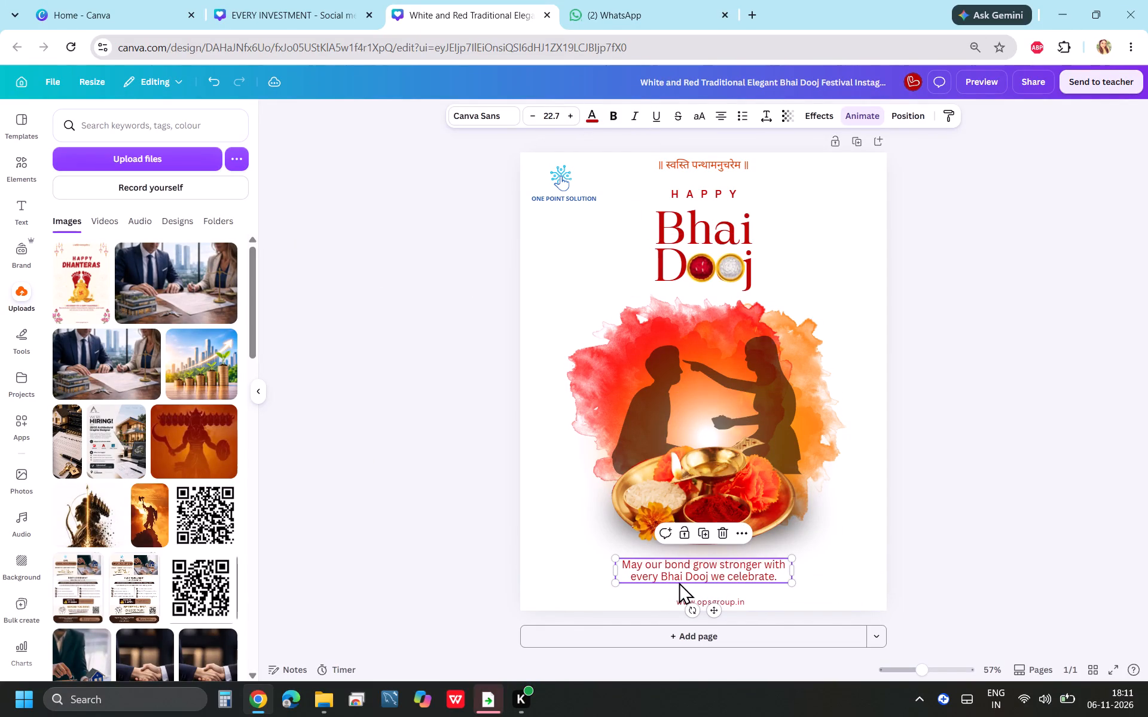
pyautogui.moveTo(796, 575); pyautogui.dragTo(874, 565)
pyautogui.click(1046, 482)
pyautogui.click(838, 567)
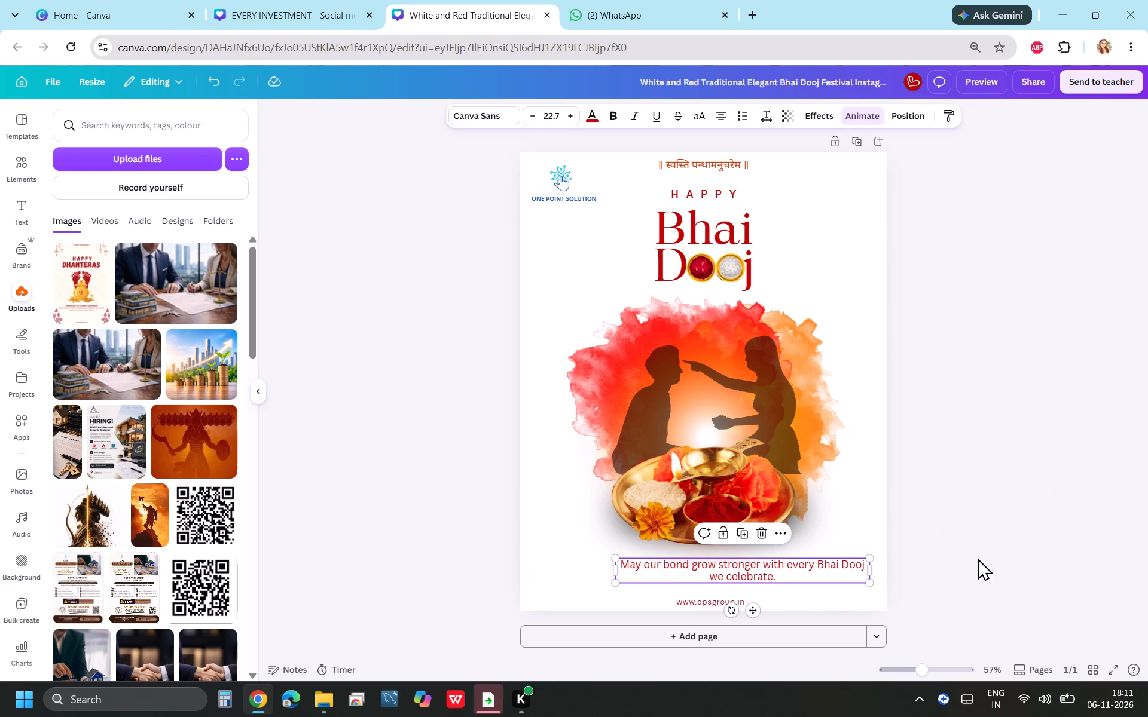
# Nudge the "May our bond grow stronger" wish text left and slightly up, centring it above the website line.
pyautogui.press('Left')
pyautogui.press('Left')
pyautogui.press('Left')
pyautogui.press('Left')
pyautogui.press('Left')
pyautogui.press('Left')
pyautogui.press('Left')
pyautogui.press('Left')
pyautogui.press('Left')
pyautogui.press('Left')
pyautogui.press('Left')
pyautogui.press('Left')
pyautogui.press('Left')
pyautogui.press('Left')
pyautogui.press('Left')
pyautogui.press('Left')
pyautogui.press('Left')
pyautogui.press('Left')
pyautogui.press('Left')
pyautogui.press('Left')
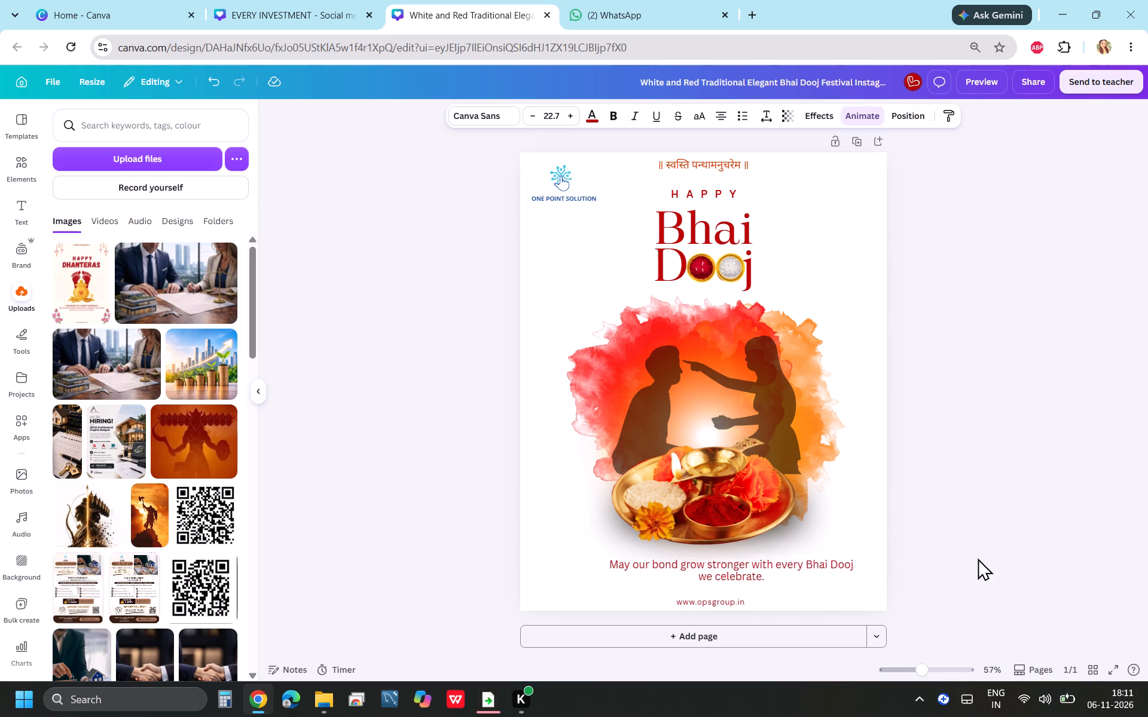
pyautogui.press('Left')
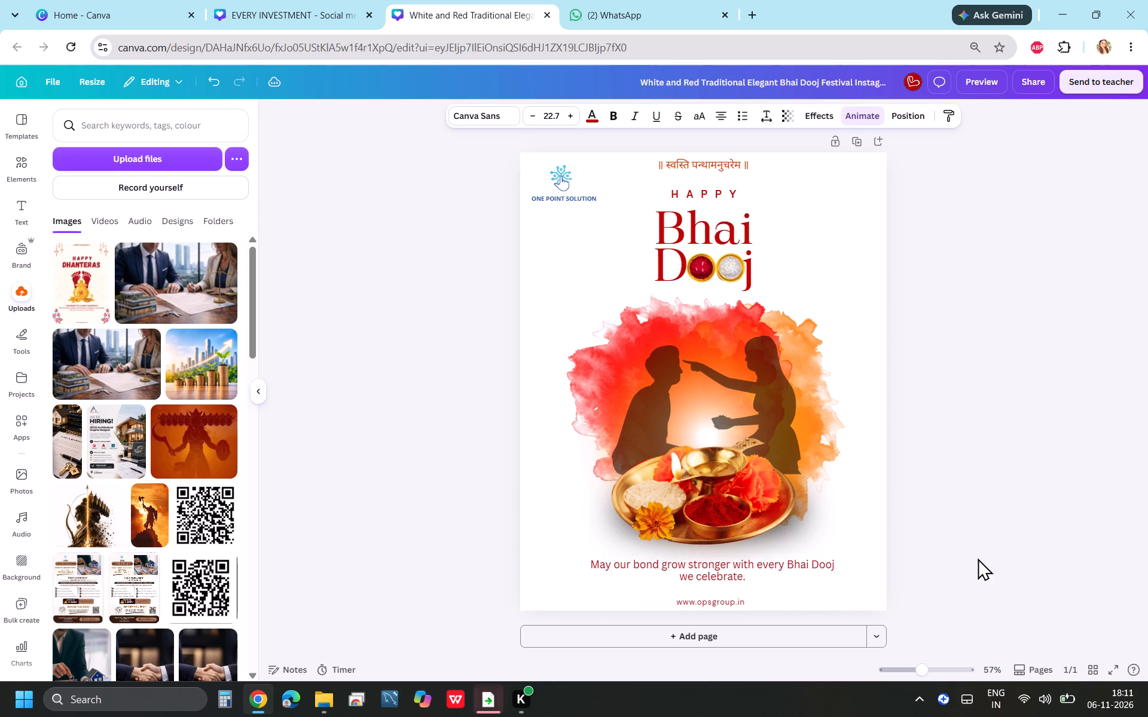
pyautogui.press('Left')
pyautogui.press('Left')
pyautogui.press('Left')
pyautogui.press('Left')
pyautogui.press('Left')
pyautogui.press('Left')
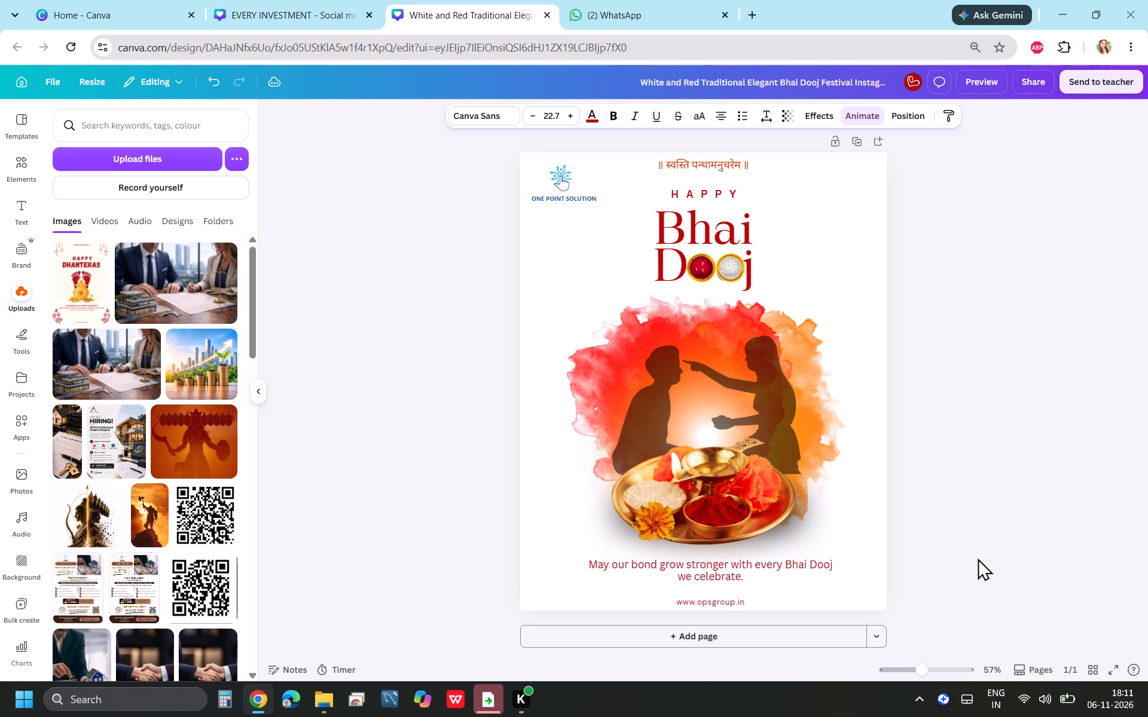
pyautogui.press('Left')
pyautogui.press('Left')
pyautogui.press('Left')
pyautogui.press('Up')
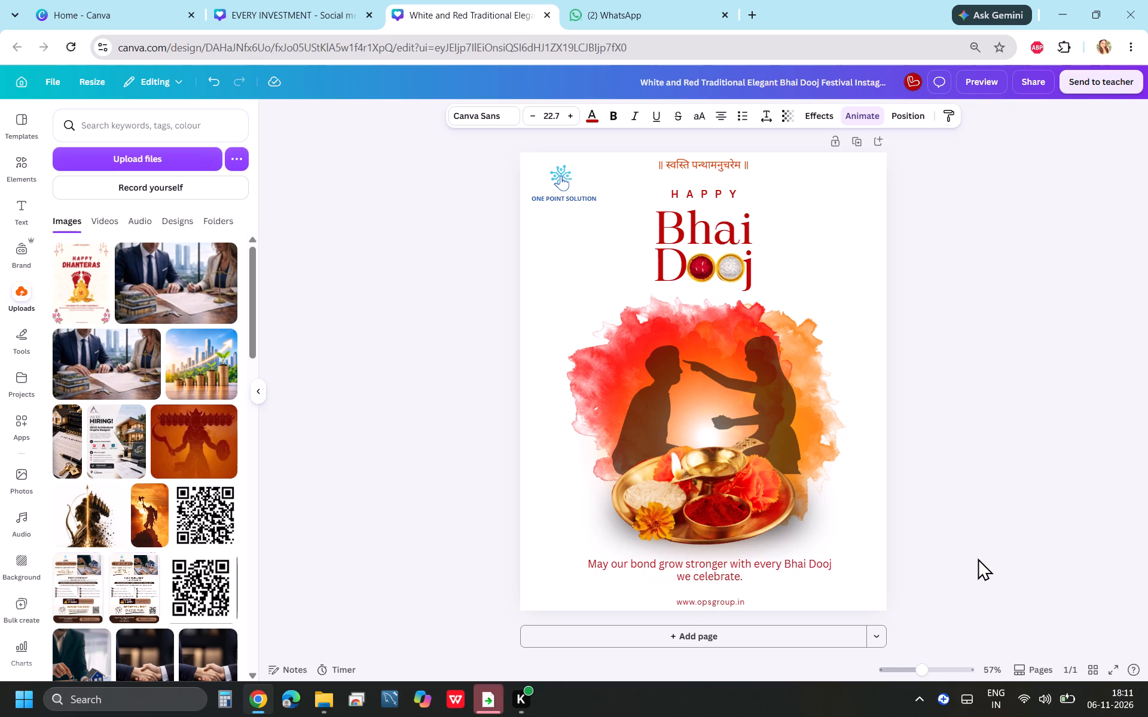
pyautogui.press('Up')
pyautogui.press('Up')
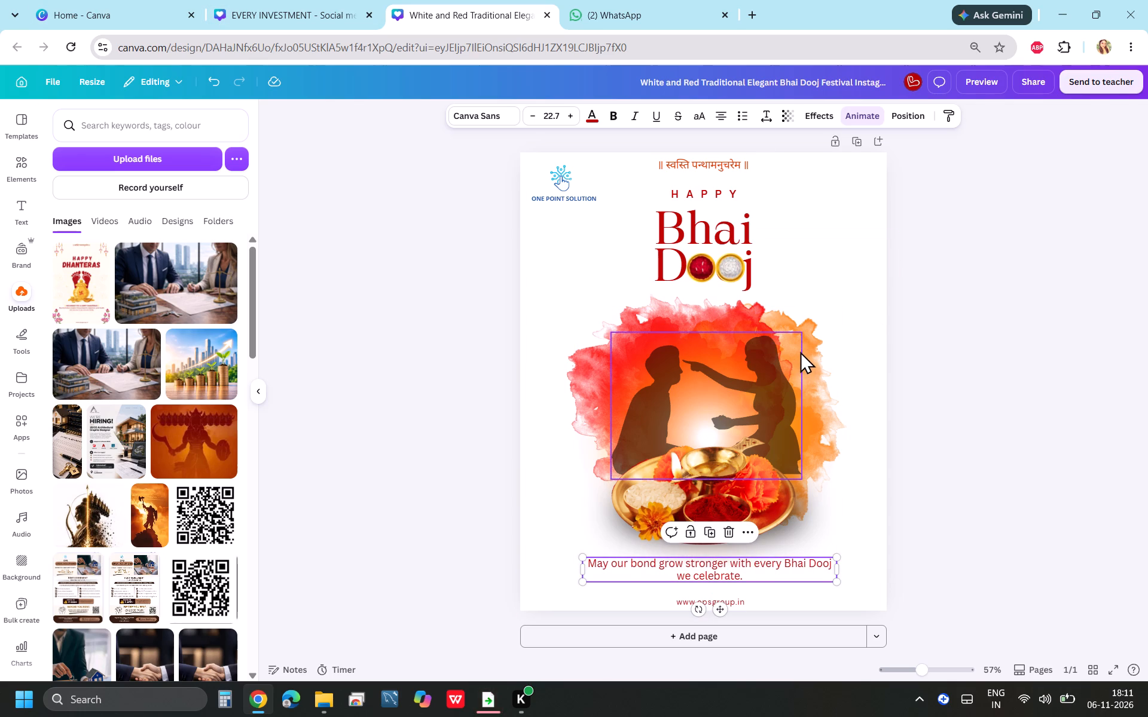
pyautogui.click(803, 336)
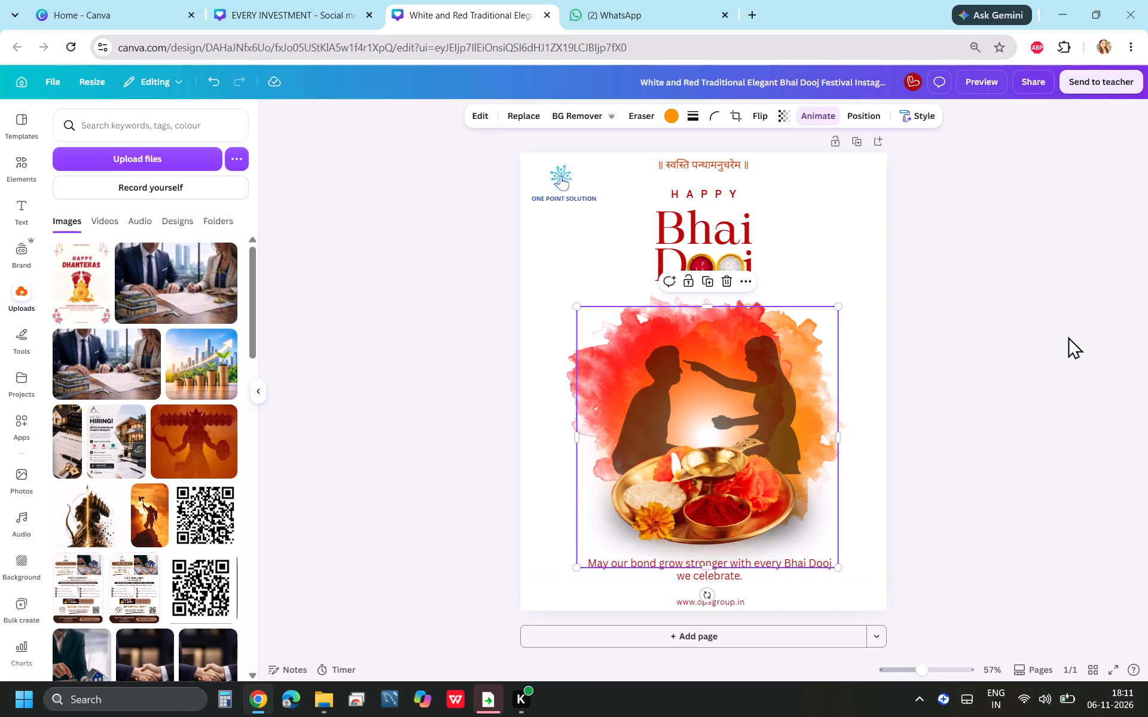
pyautogui.click(1068, 336)
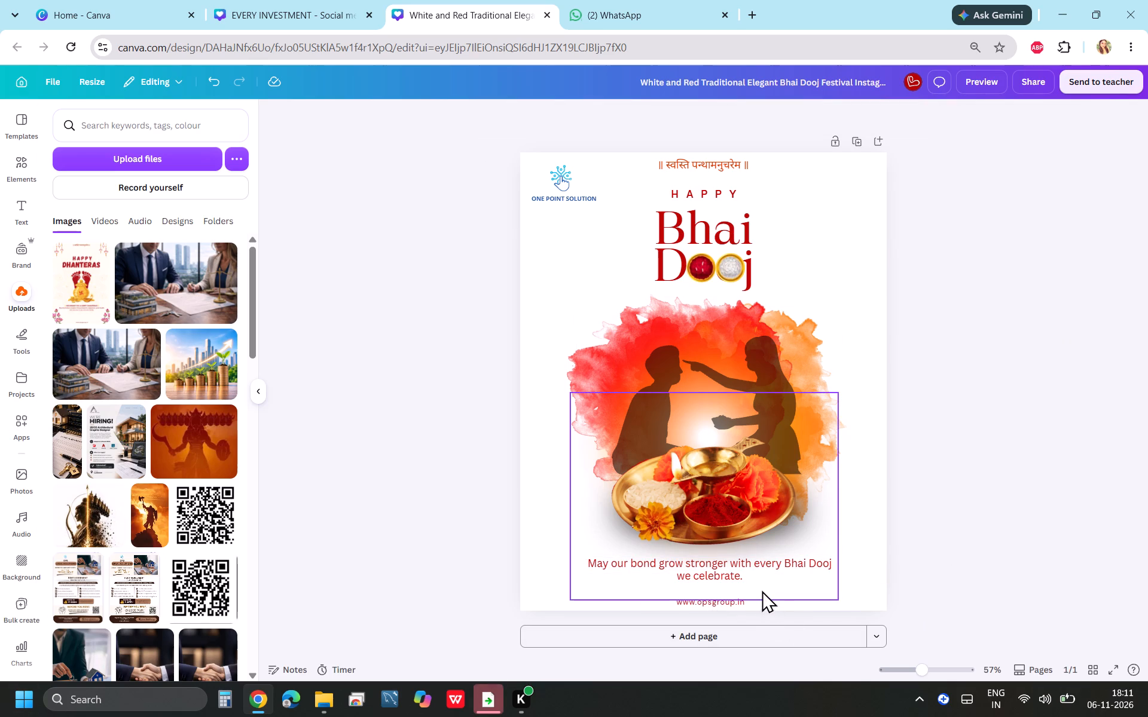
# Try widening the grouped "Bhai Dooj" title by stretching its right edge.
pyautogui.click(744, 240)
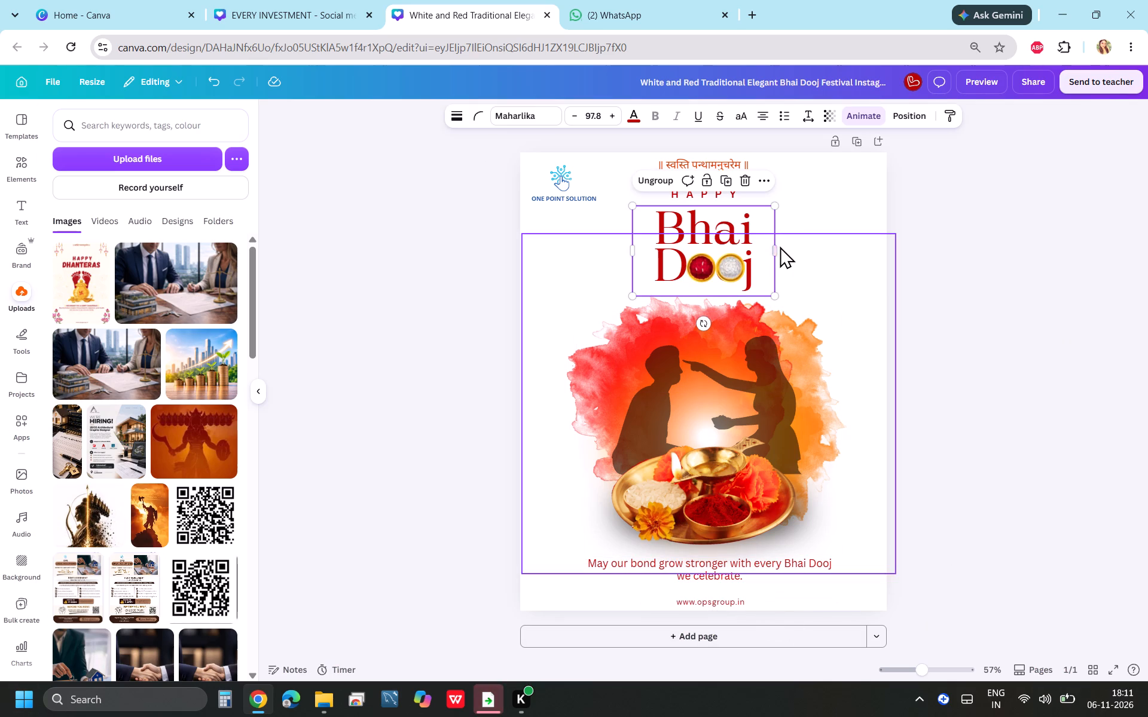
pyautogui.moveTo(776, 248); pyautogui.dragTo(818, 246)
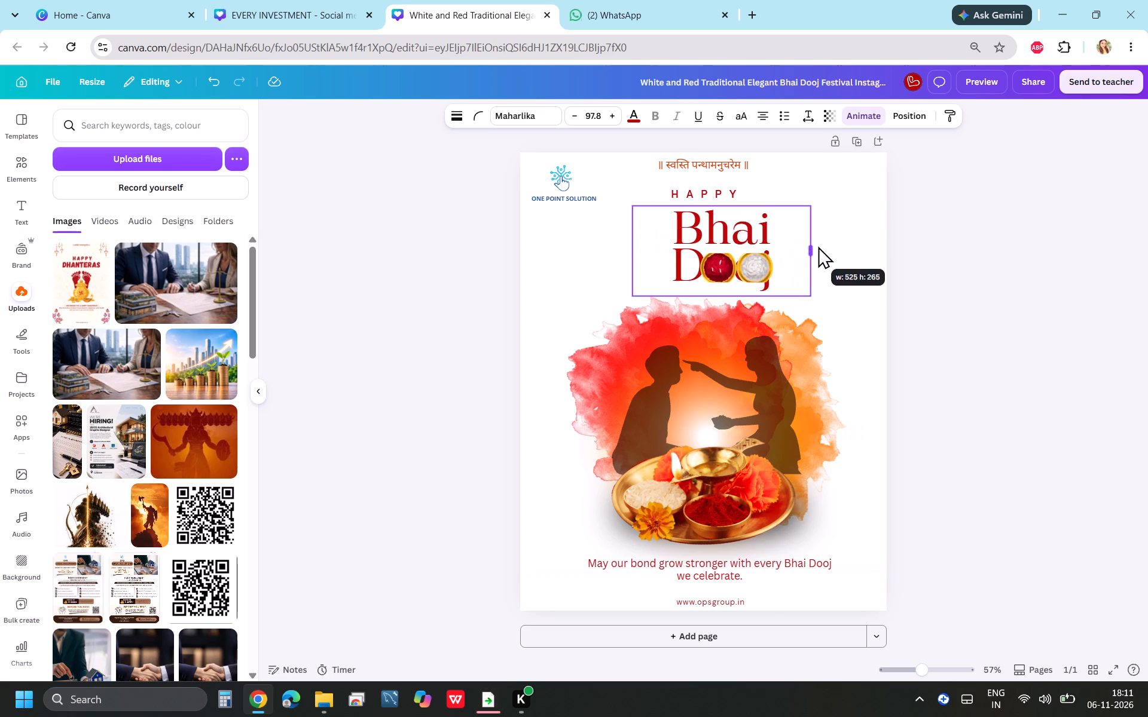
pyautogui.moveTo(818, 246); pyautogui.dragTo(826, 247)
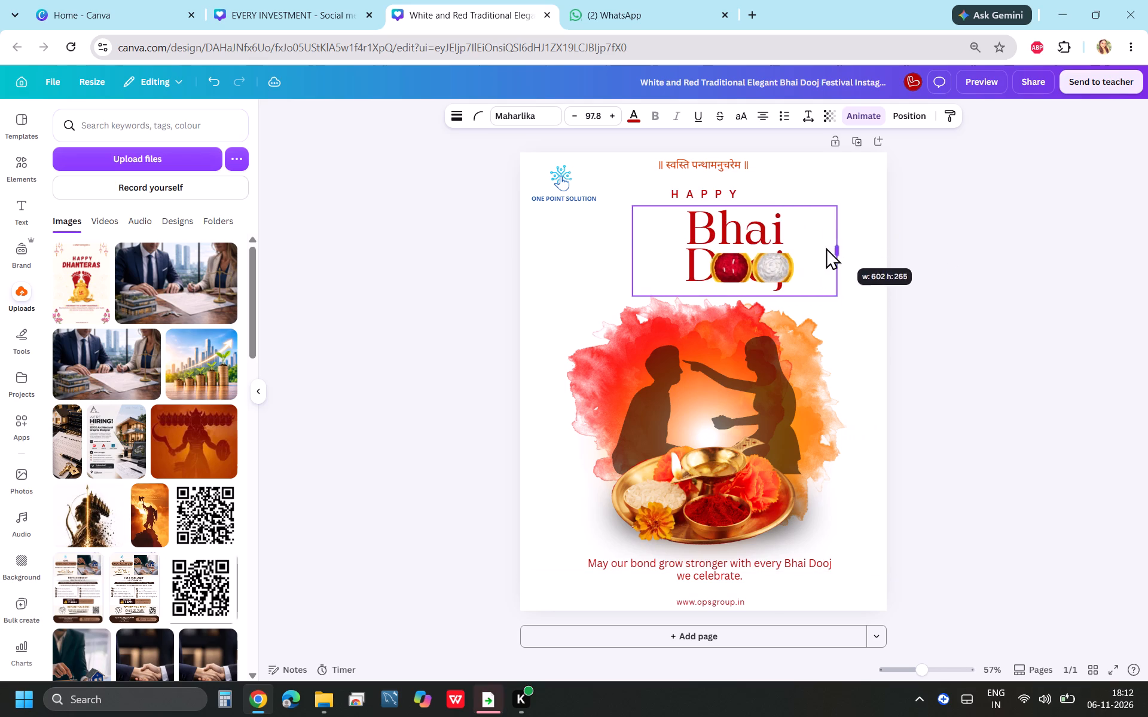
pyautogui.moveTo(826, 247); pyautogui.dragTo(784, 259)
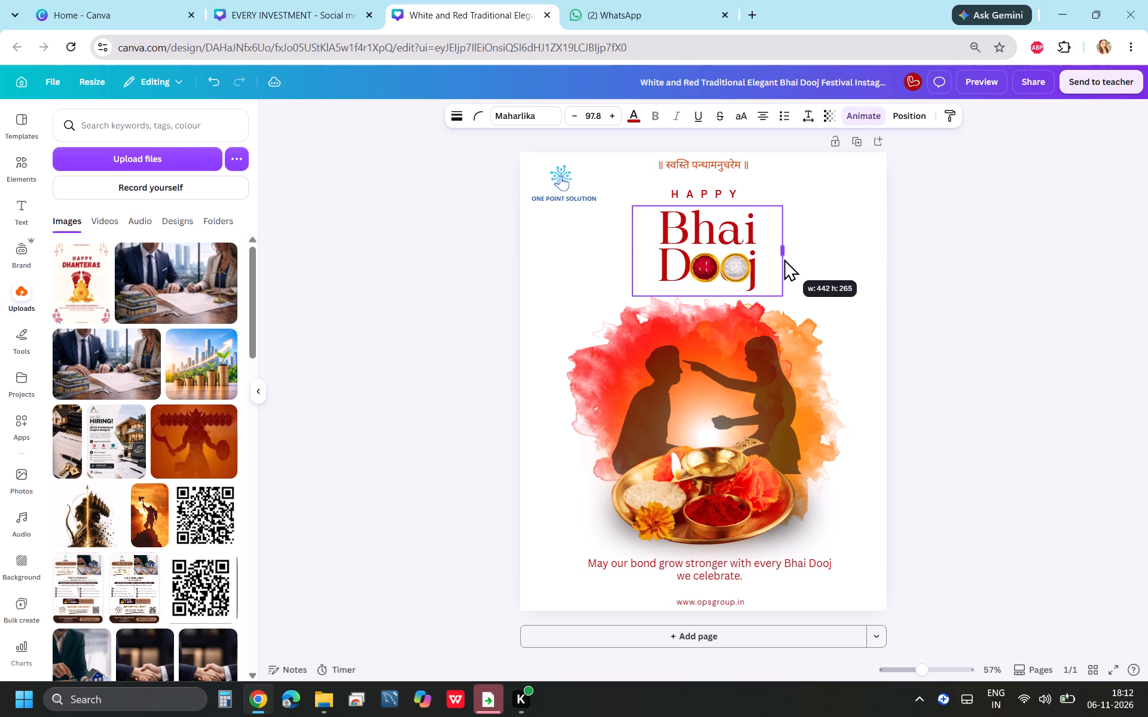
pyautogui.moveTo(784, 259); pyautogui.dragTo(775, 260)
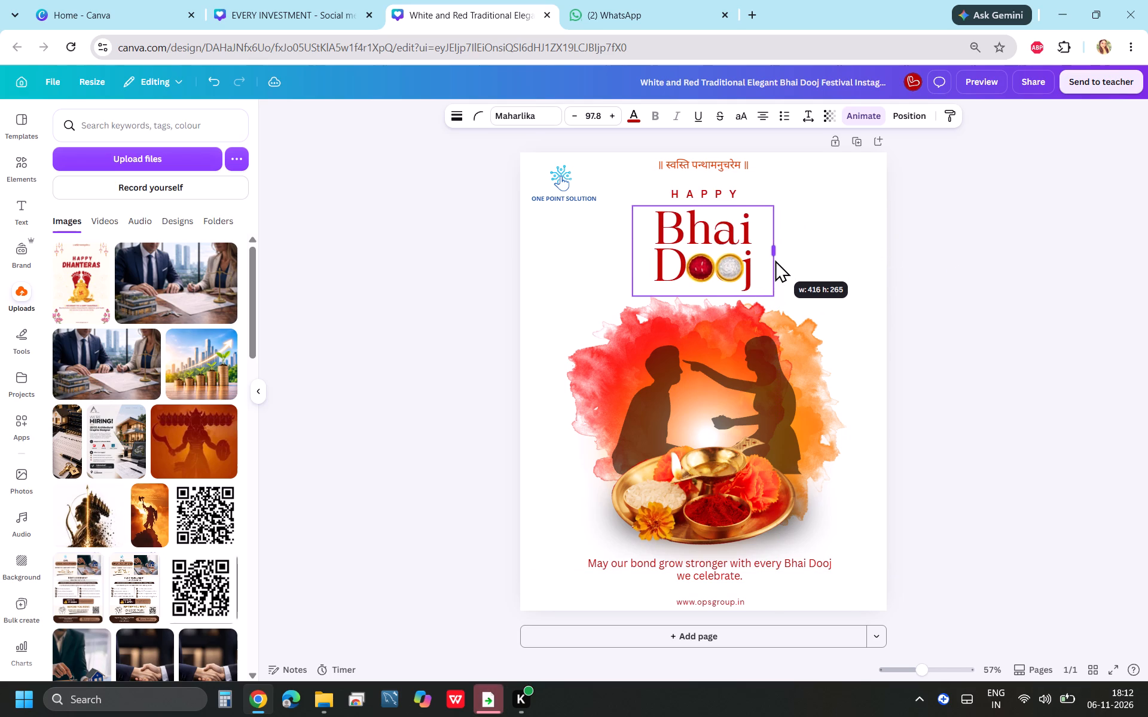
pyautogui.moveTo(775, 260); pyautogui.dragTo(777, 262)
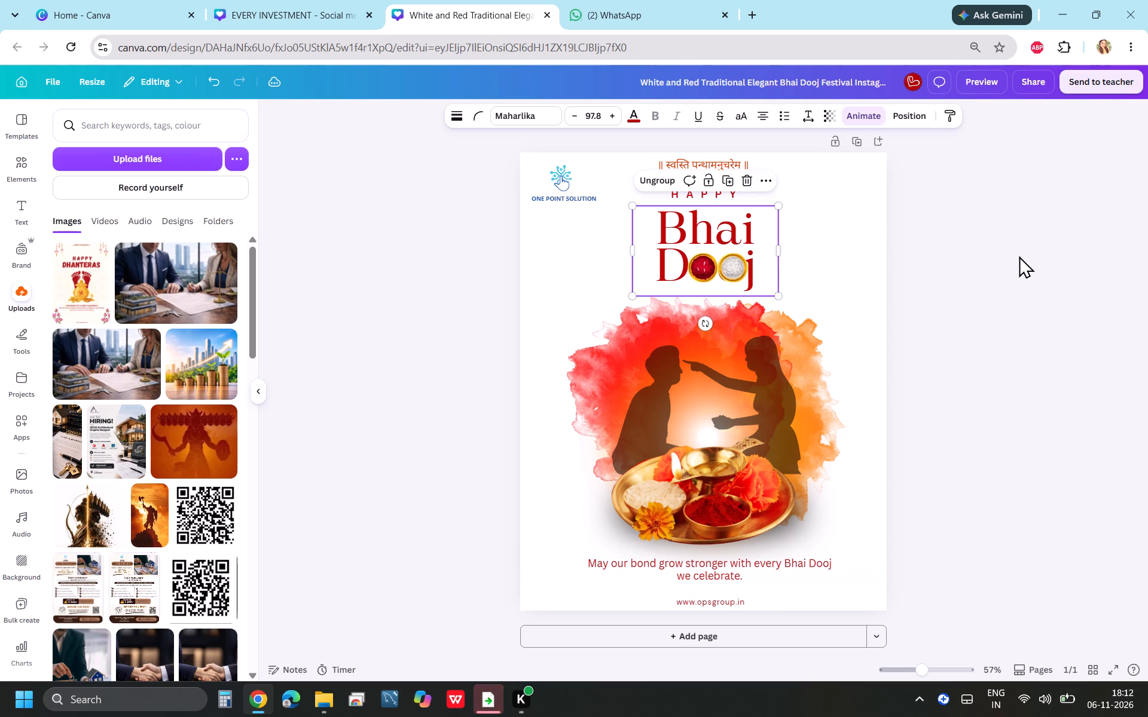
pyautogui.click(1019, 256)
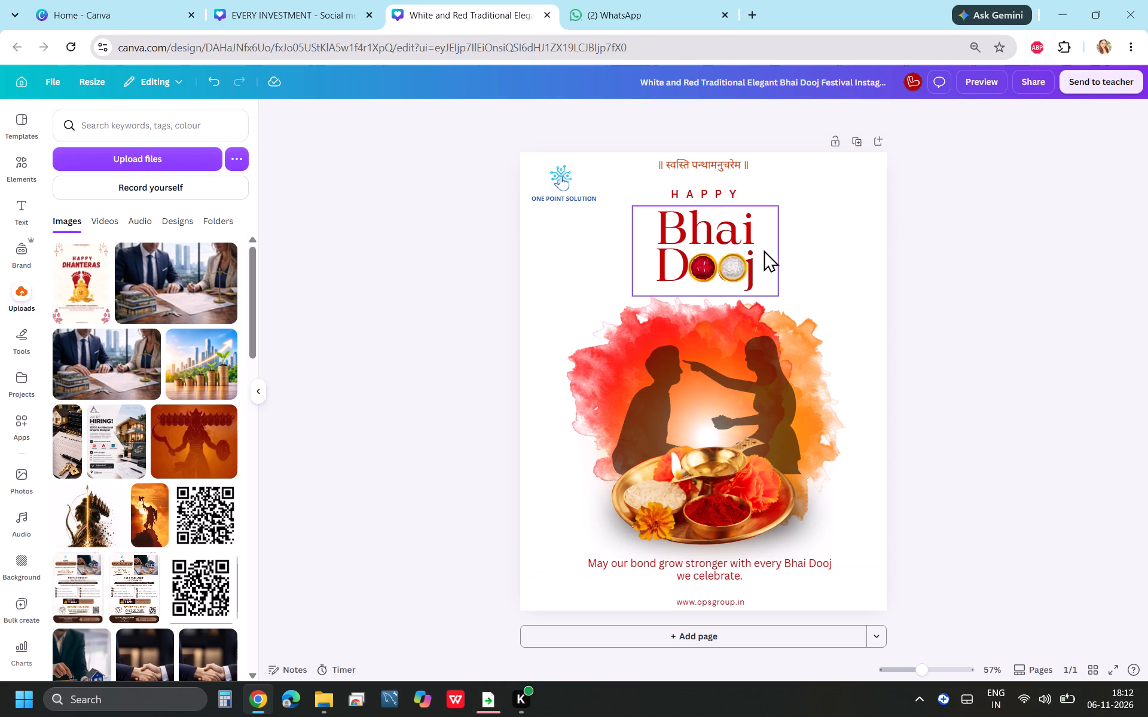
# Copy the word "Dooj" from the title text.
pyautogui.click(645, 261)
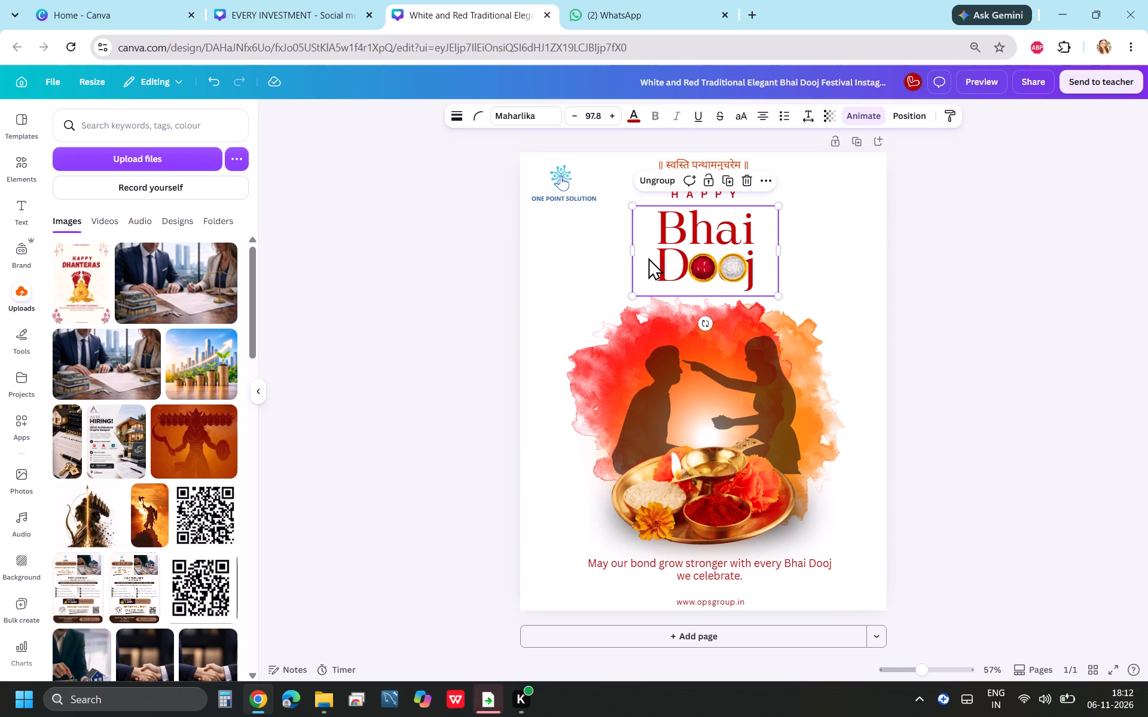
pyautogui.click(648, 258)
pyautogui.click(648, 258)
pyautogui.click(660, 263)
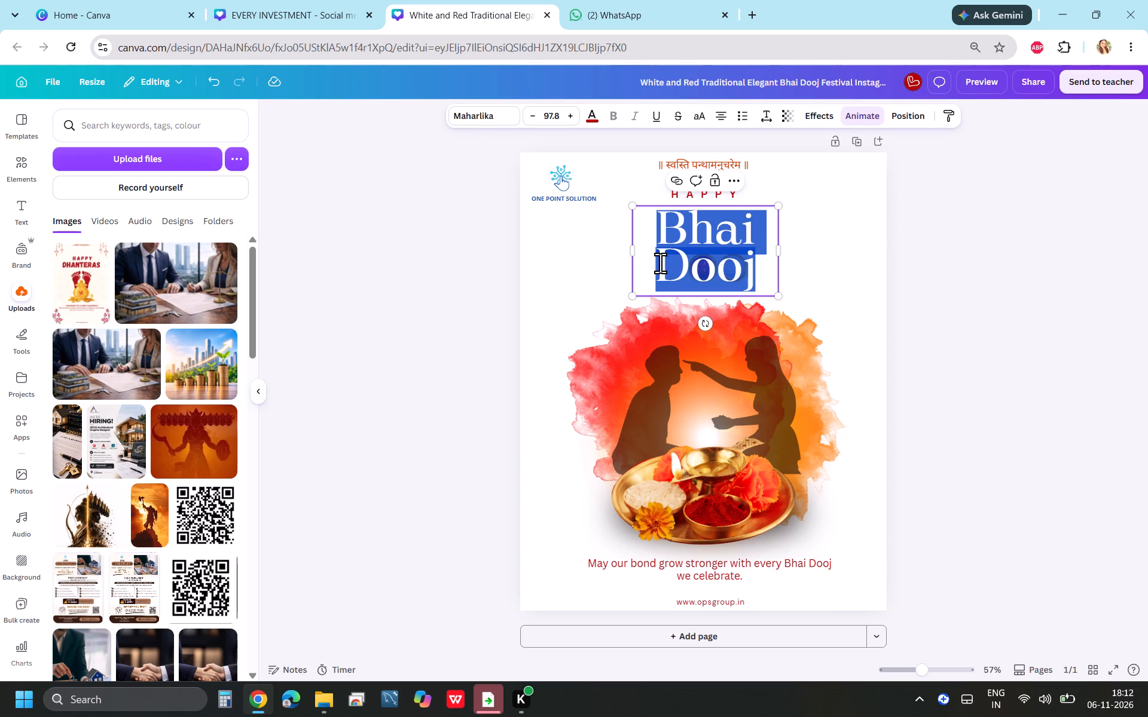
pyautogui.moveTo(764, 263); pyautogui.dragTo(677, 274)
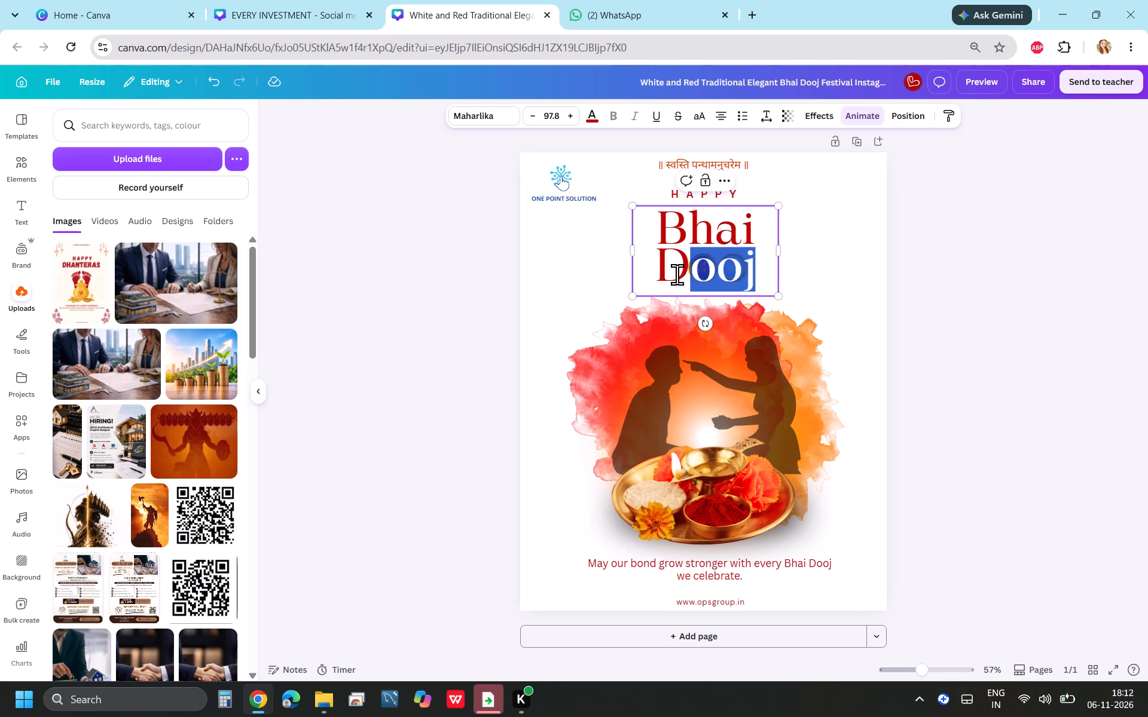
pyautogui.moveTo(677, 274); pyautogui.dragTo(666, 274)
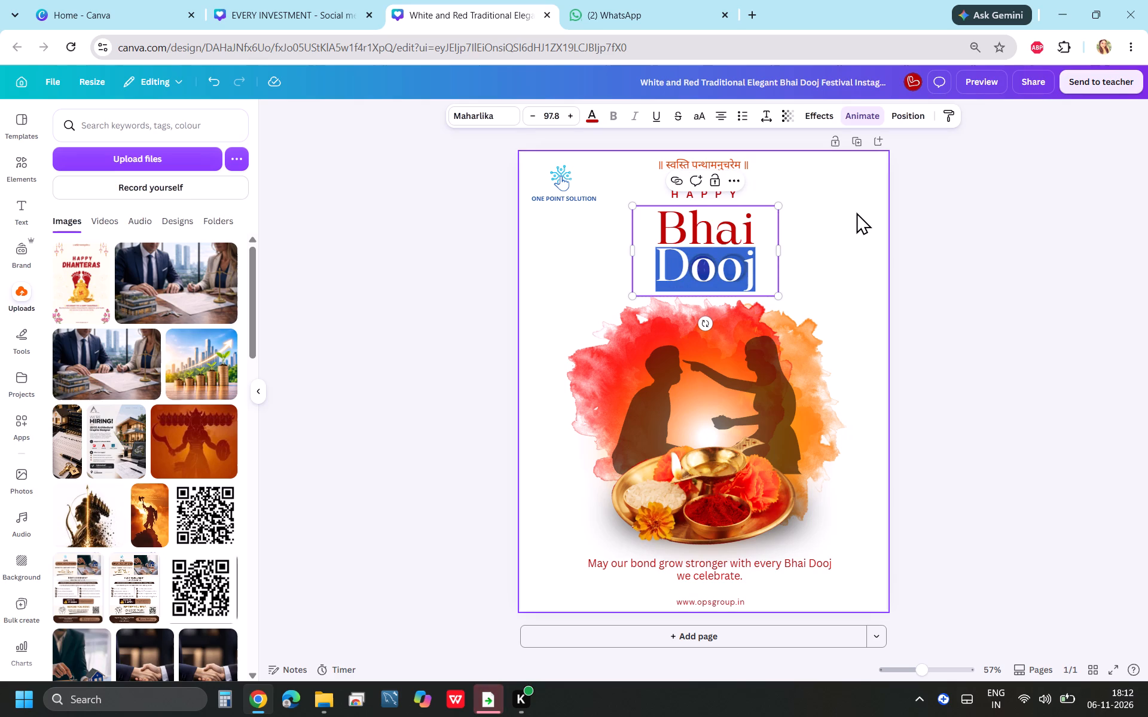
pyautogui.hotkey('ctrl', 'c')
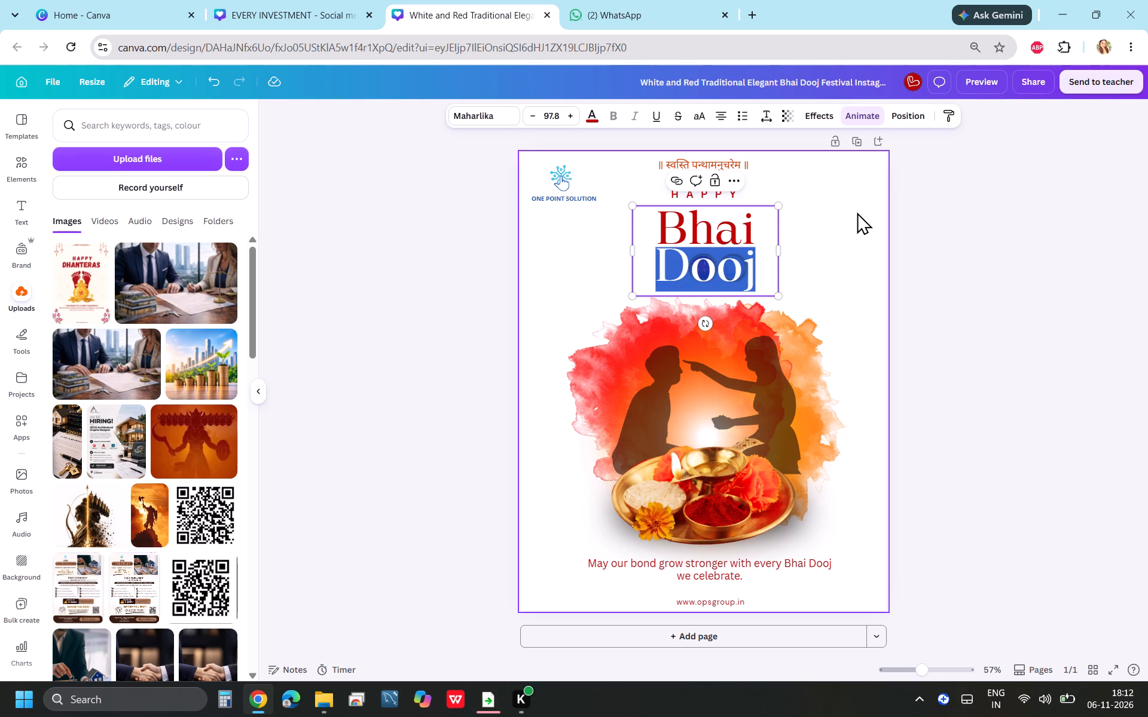
# Duplicate the greeting page.
pyautogui.click(860, 139)
# On page 1, replace the two-line title text with "Bhai Dooj" separated by a space.
pyautogui.scroll(3, 856, 321)
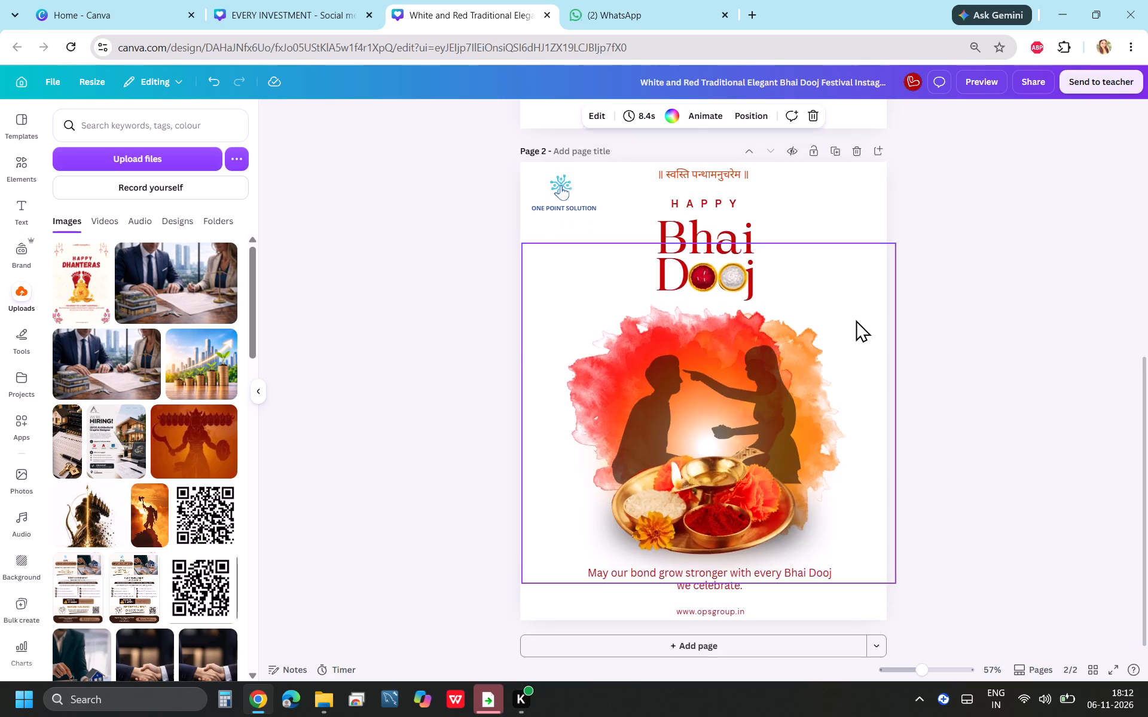
pyautogui.scroll(7, 856, 320)
pyautogui.doubleClick(755, 274)
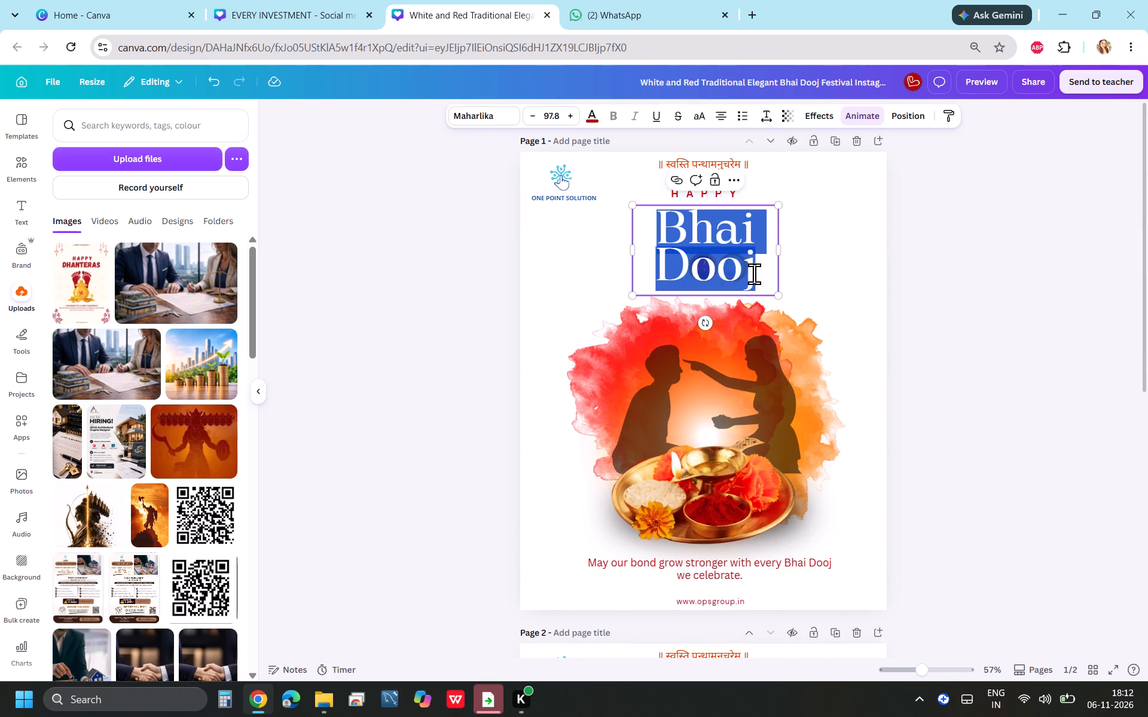
pyautogui.press('BackSpace')
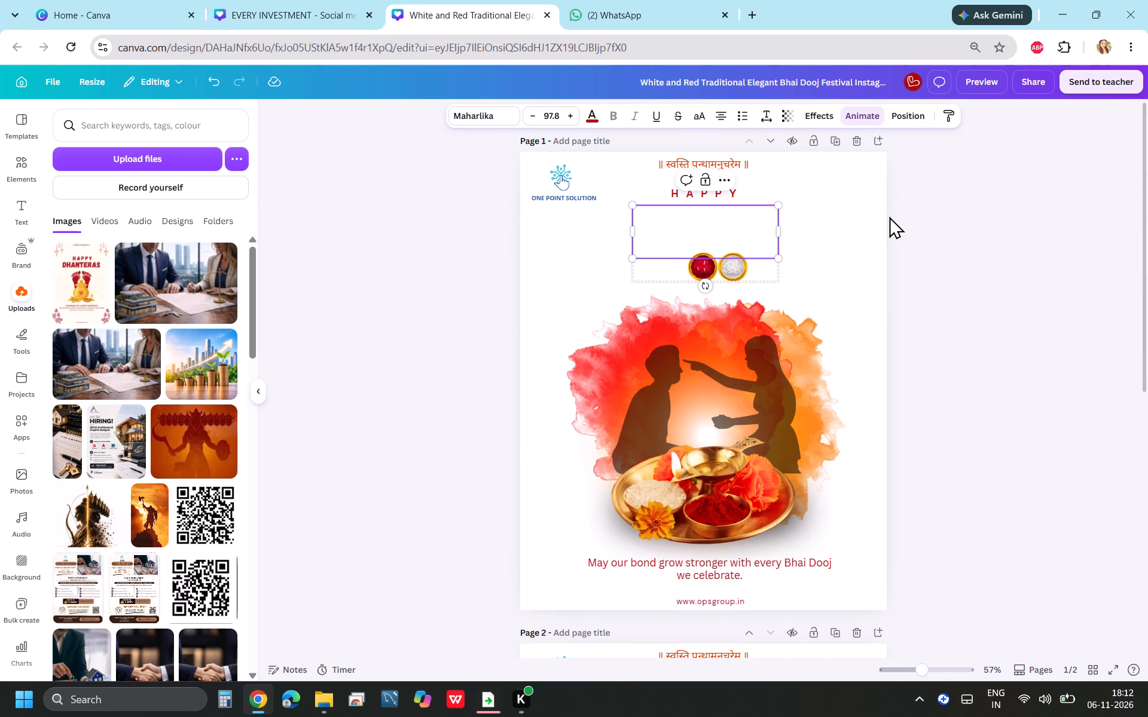
pyautogui.write('bhai')
pyautogui.press('space')
pyautogui.press('BackSpace')
pyautogui.press('BackSpace')
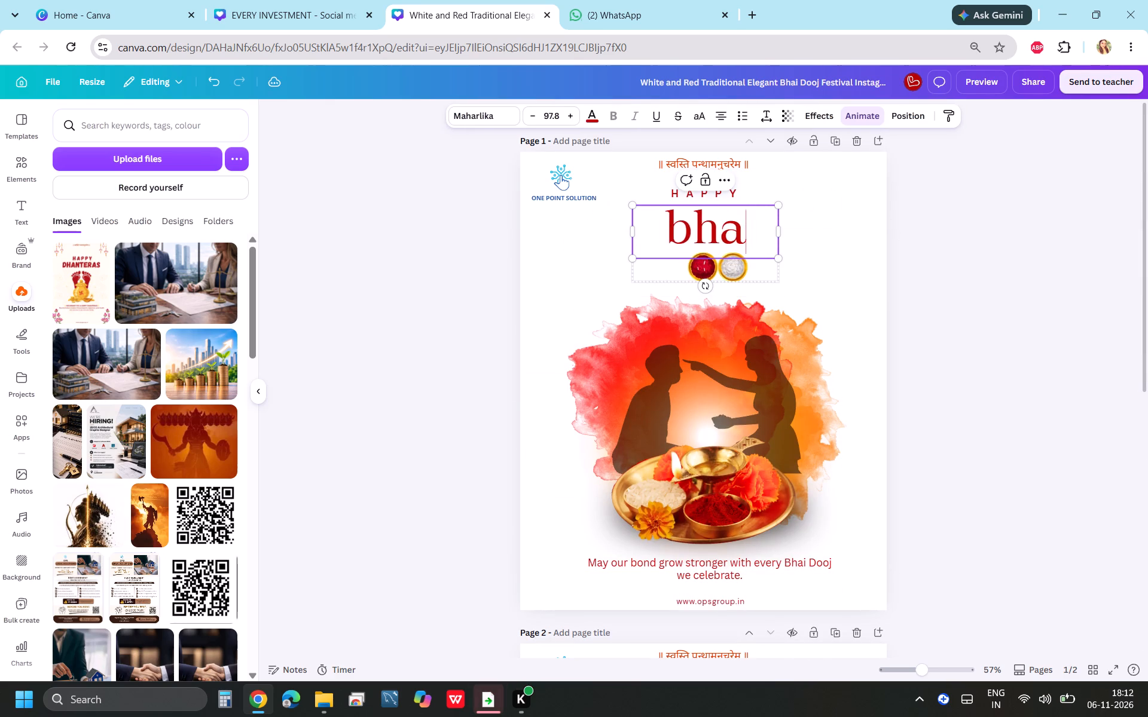
pyautogui.press('BackSpace')
pyautogui.press('BackSpace')
pyautogui.press('BackSpace')
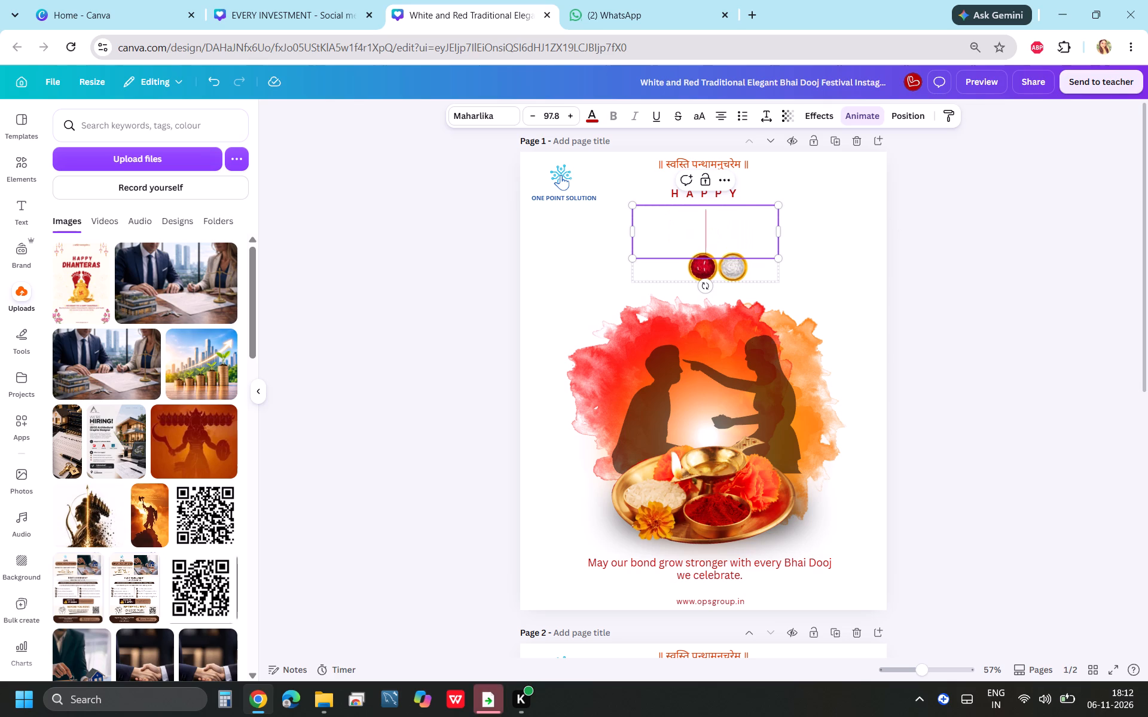
pyautogui.hotkey('shift', 'b')
pyautogui.write('hai')
pyautogui.press('space')
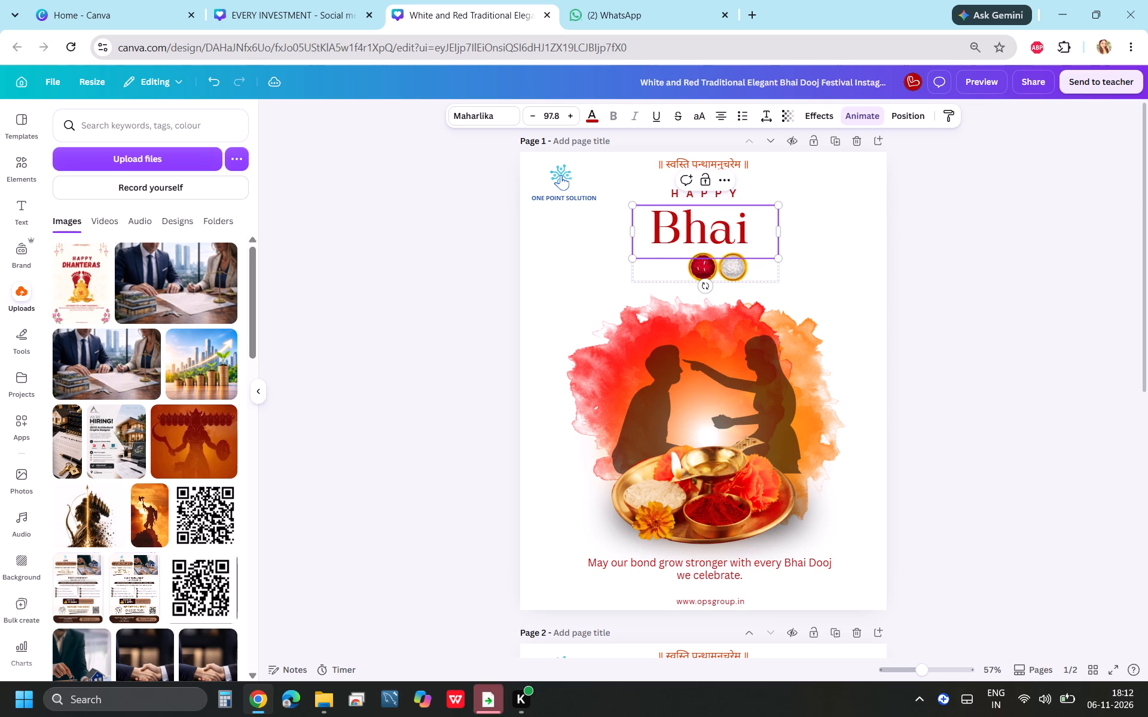
pyautogui.hotkey('shift', 'd')
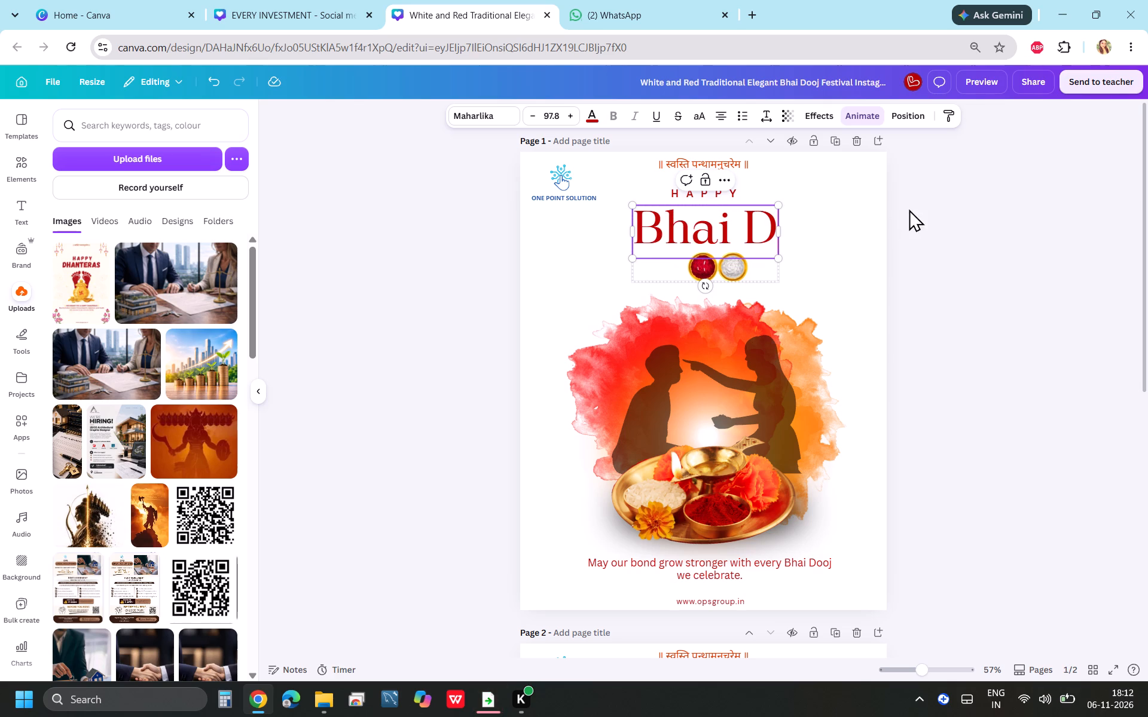
pyautogui.scroll(-3, 920, 236)
pyautogui.scroll(3, 920, 236)
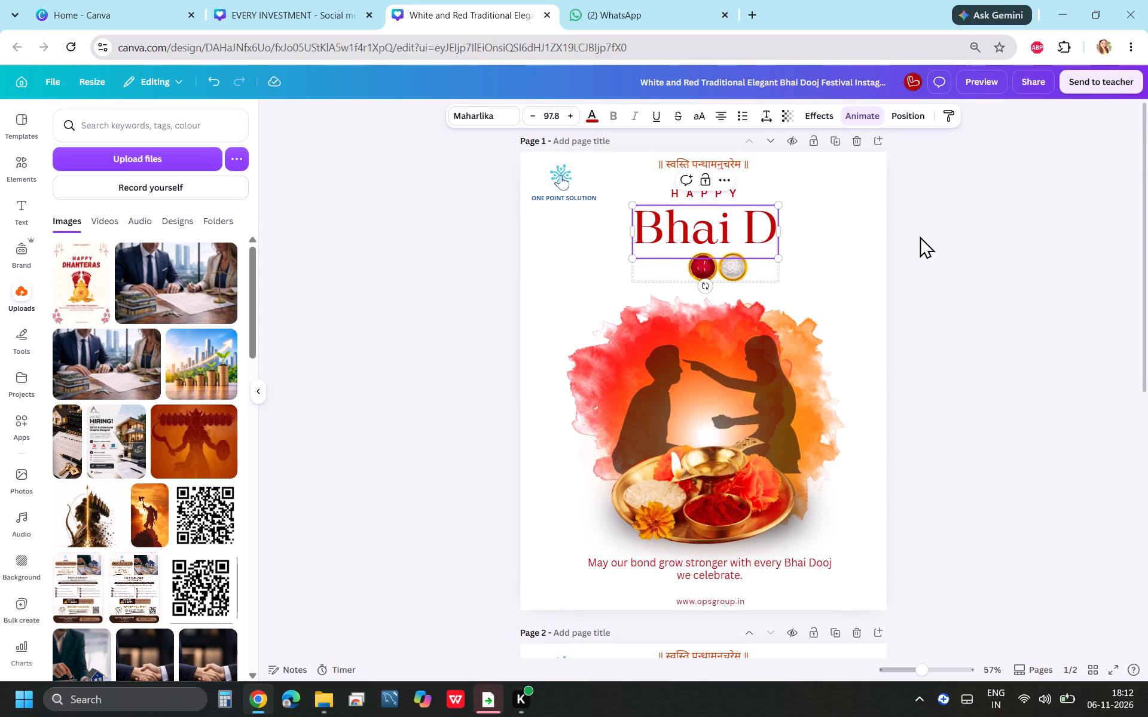
pyautogui.write('ooj')
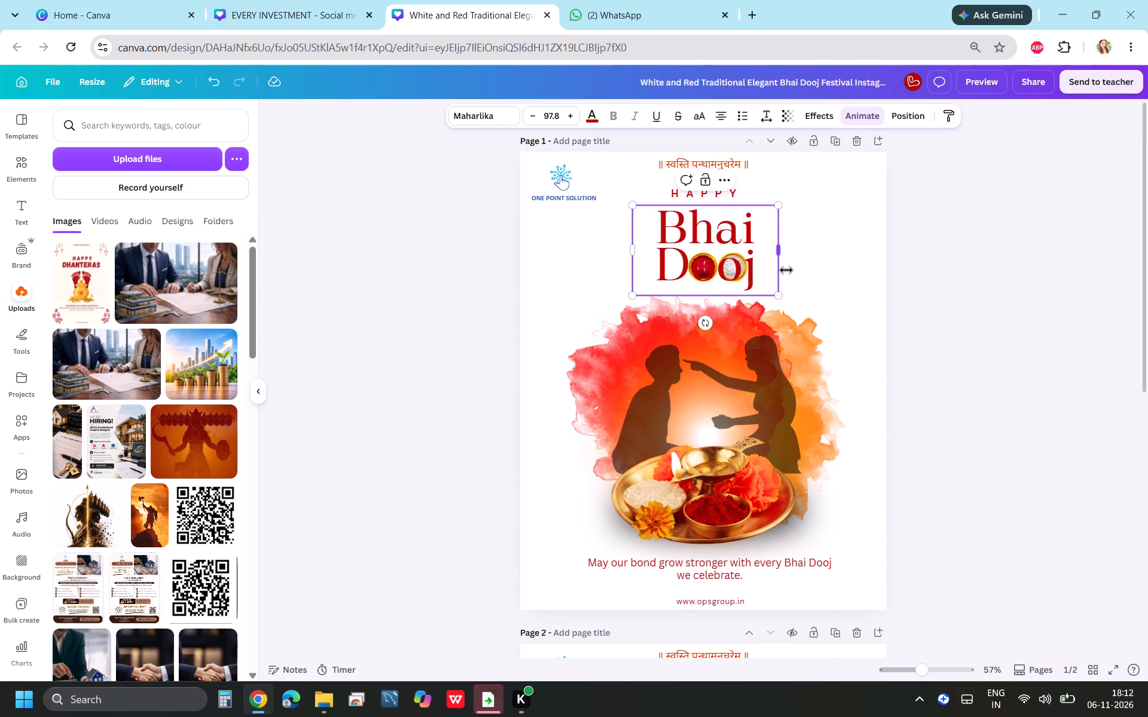
# Widen the page 1 title box so "Bhai Dooj" fits on one line, and centre the title group beneath HAPPY.
pyautogui.moveTo(779, 250); pyautogui.dragTo(850, 243)
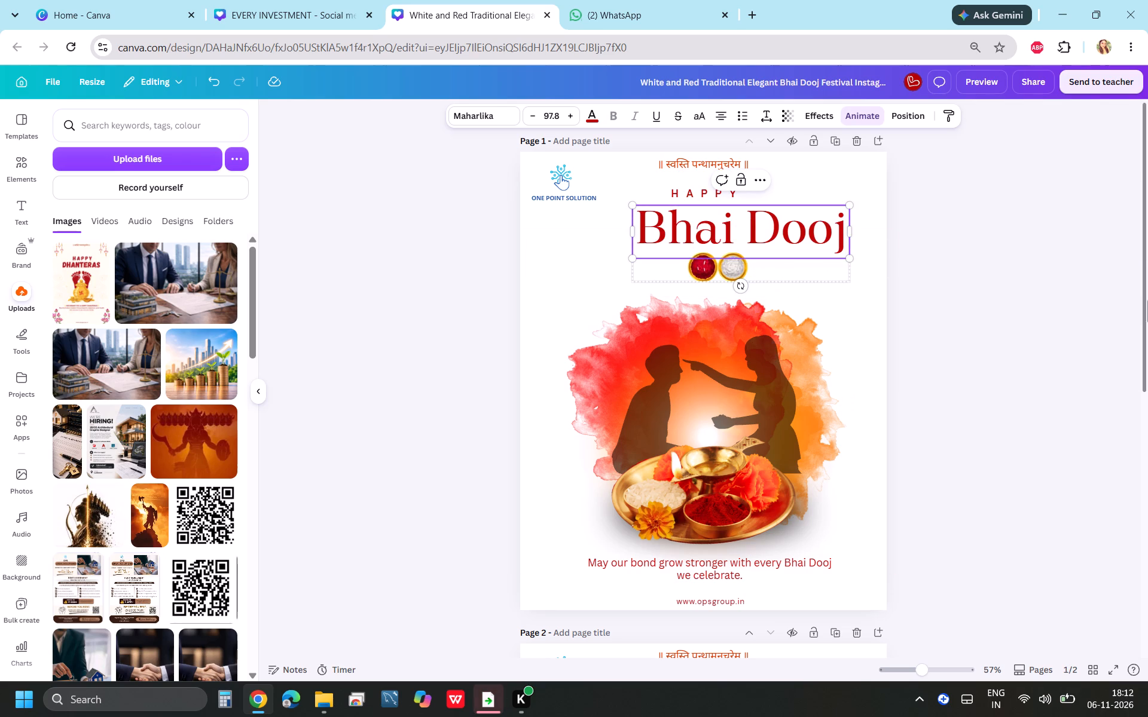
pyautogui.click(1111, 298)
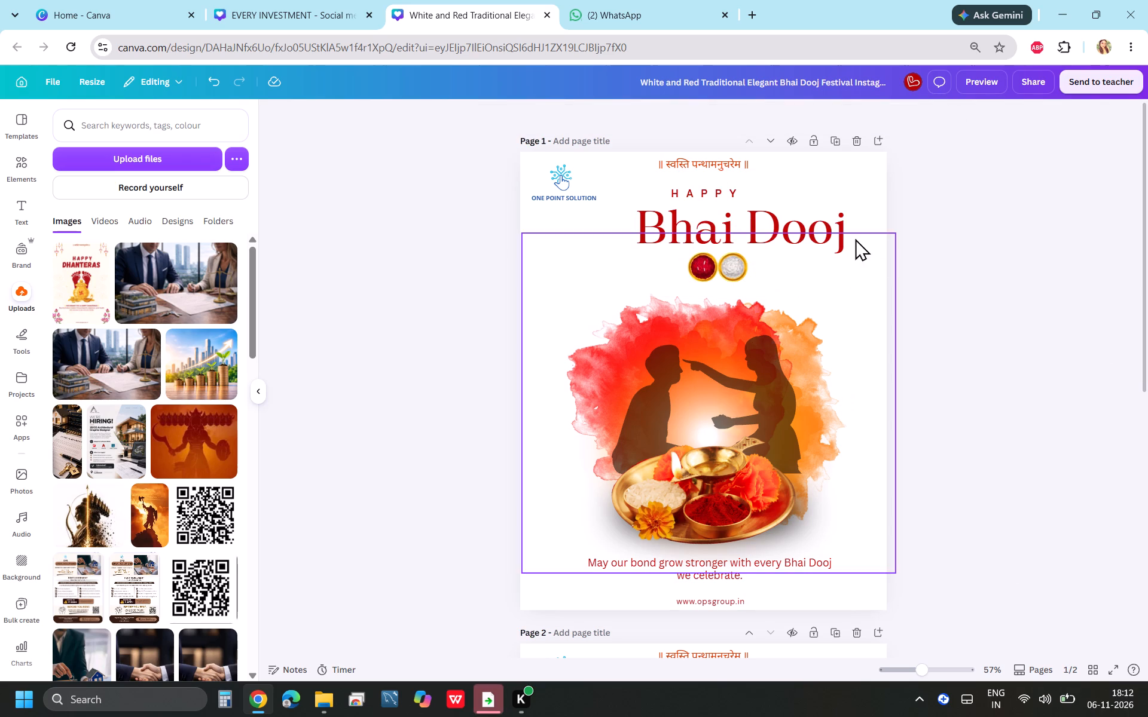
pyautogui.moveTo(810, 222); pyautogui.dragTo(782, 228)
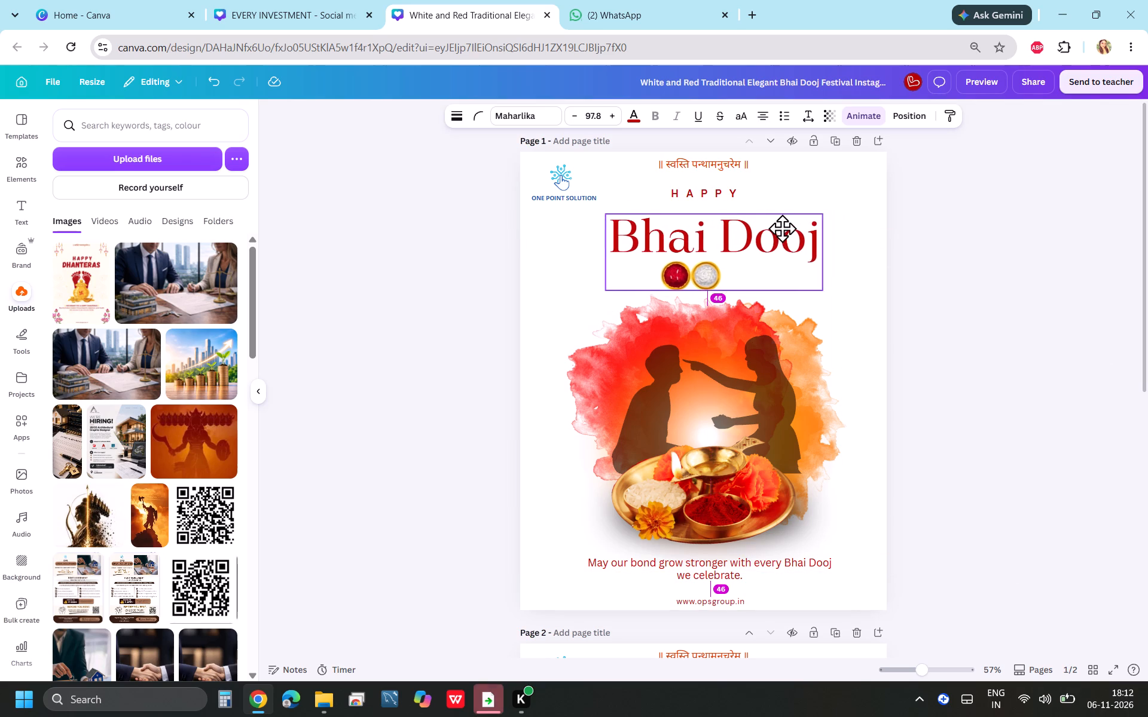
pyautogui.moveTo(782, 228); pyautogui.dragTo(768, 234)
# Move the white rice bowl within the title group onto the second "o" of "Dooj".
pyautogui.doubleClick(741, 290)
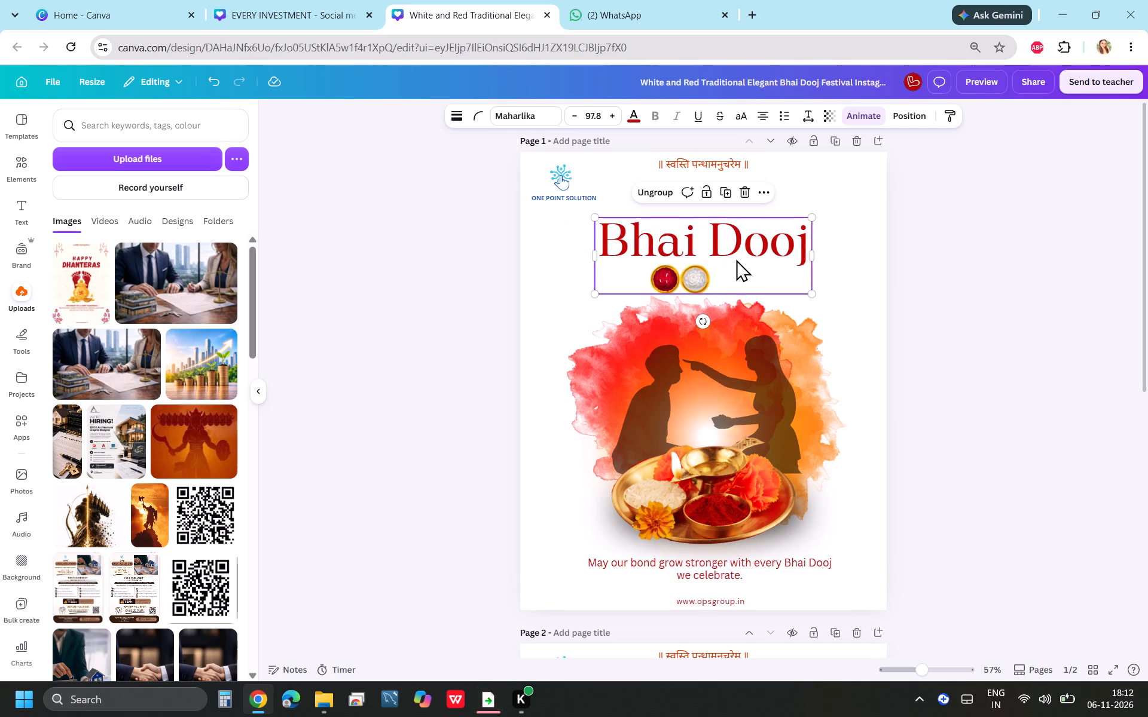
pyautogui.doubleClick(708, 267)
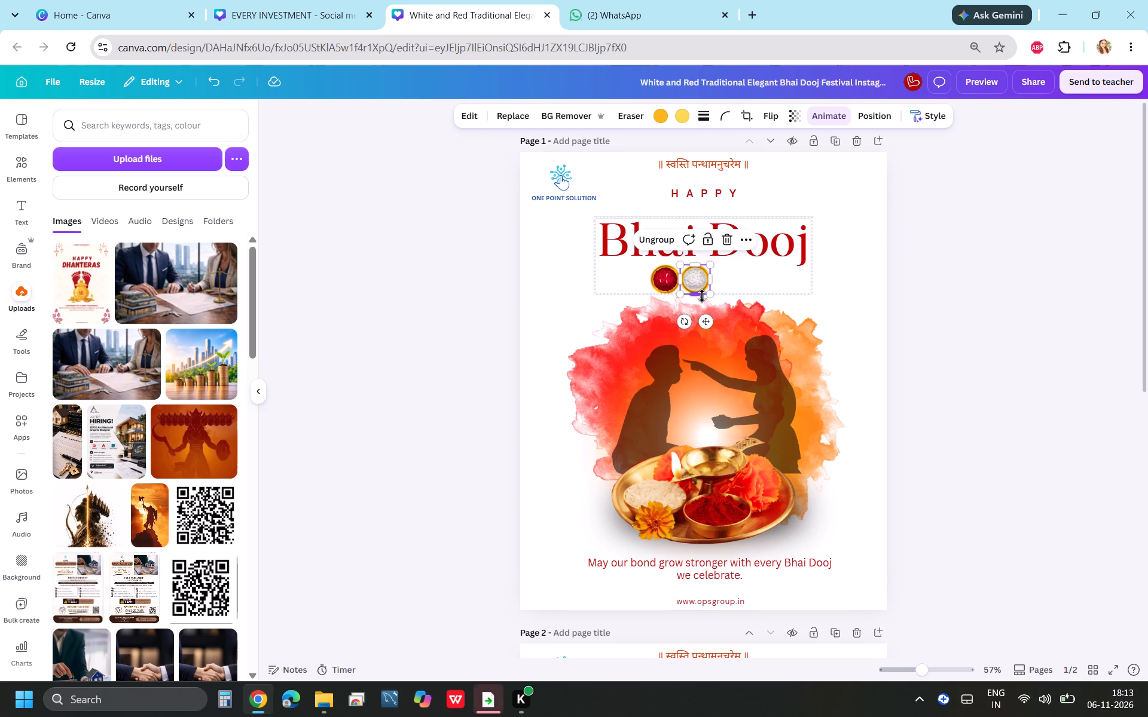
pyautogui.moveTo(699, 288); pyautogui.dragTo(747, 258)
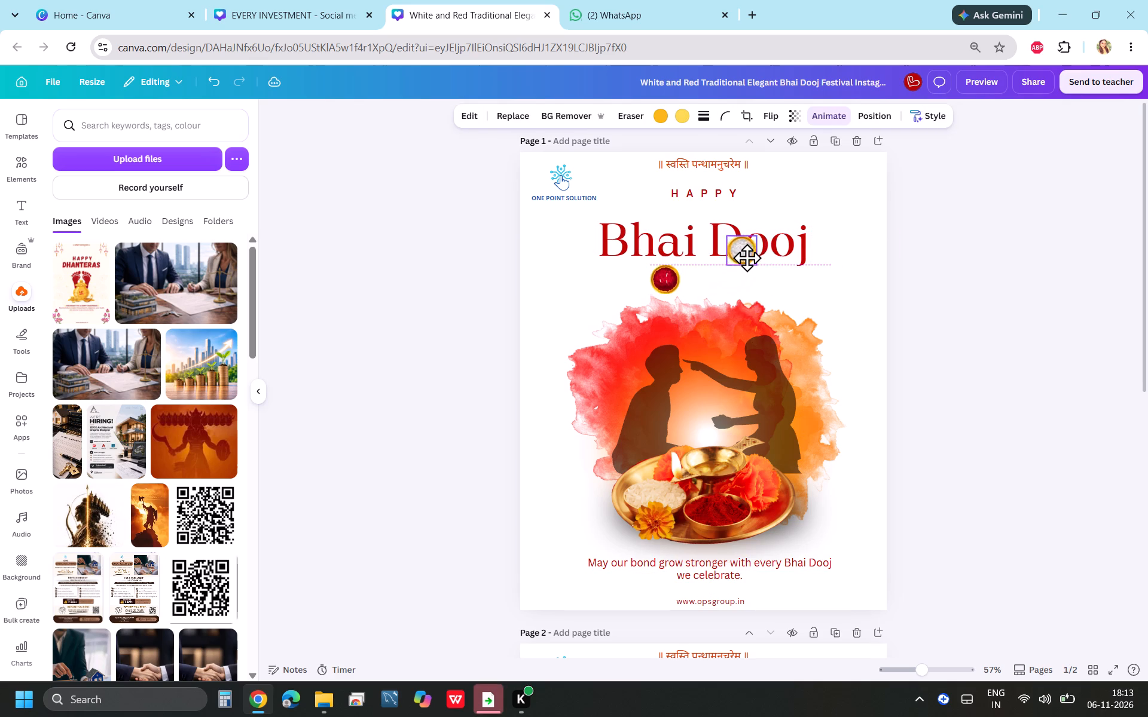
pyautogui.moveTo(747, 258); pyautogui.dragTo(787, 254)
# Move the red kumkum bowl within the page 1 title group onto the first "o" of "Dooj".
pyautogui.click(663, 280)
pyautogui.moveTo(663, 280); pyautogui.dragTo(671, 278)
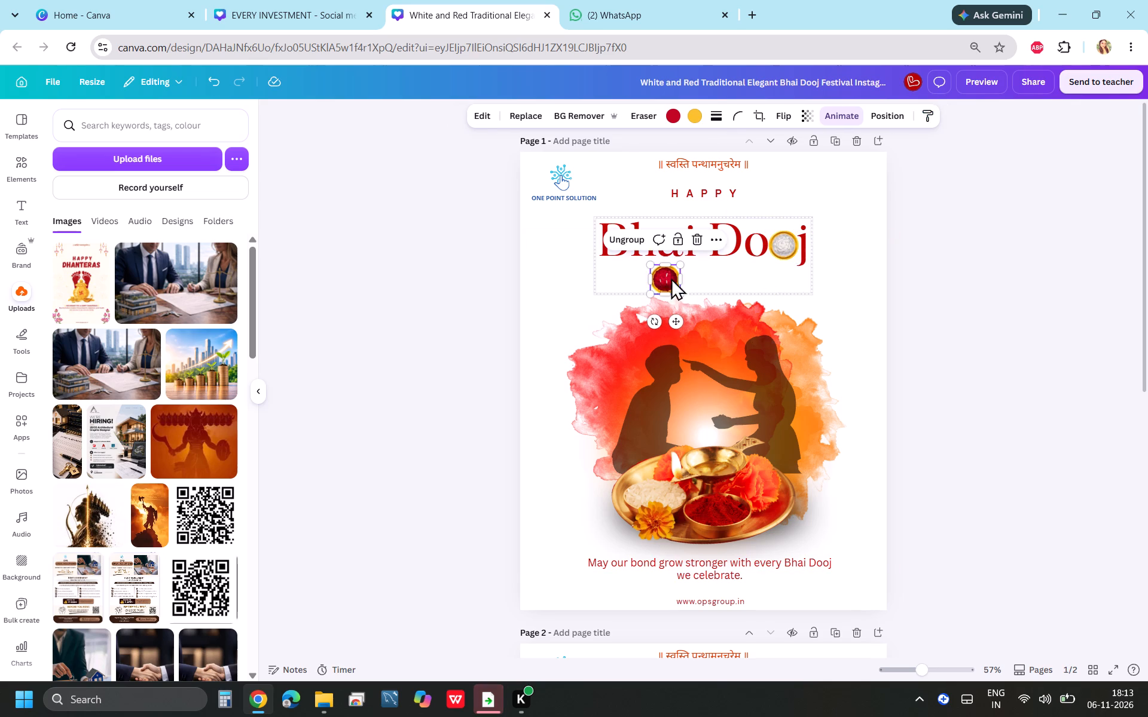
pyautogui.moveTo(671, 278); pyautogui.dragTo(752, 246)
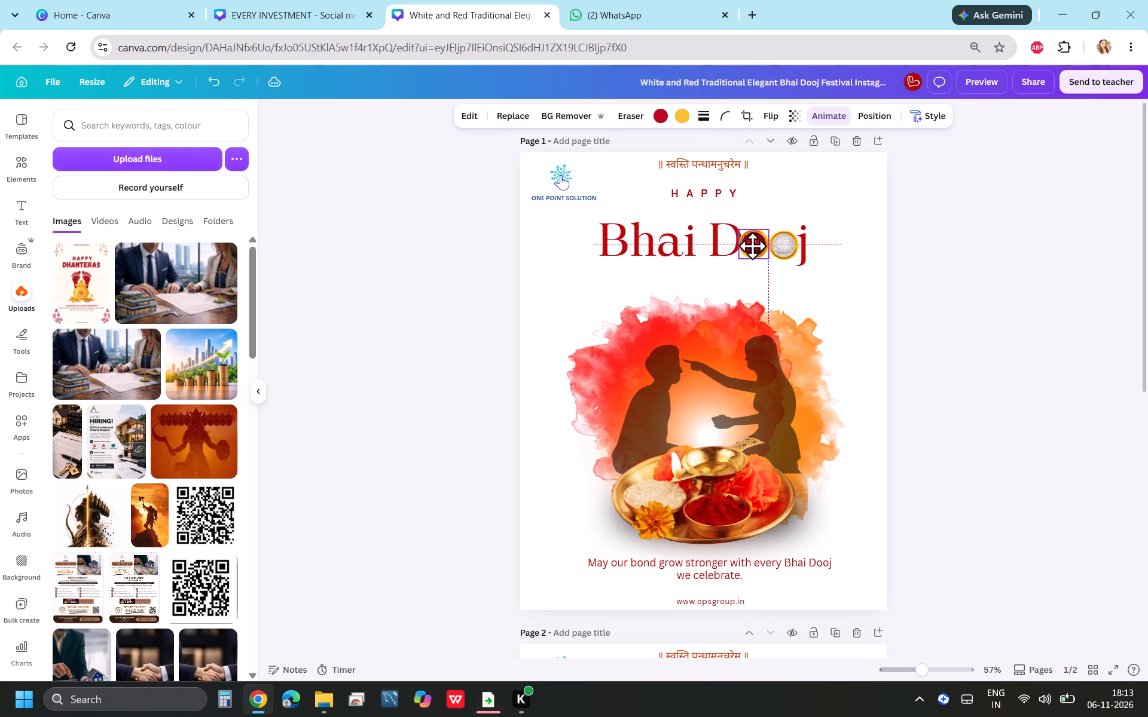
pyautogui.moveTo(752, 246); pyautogui.dragTo(752, 246)
pyautogui.click(977, 290)
pyautogui.click(978, 291)
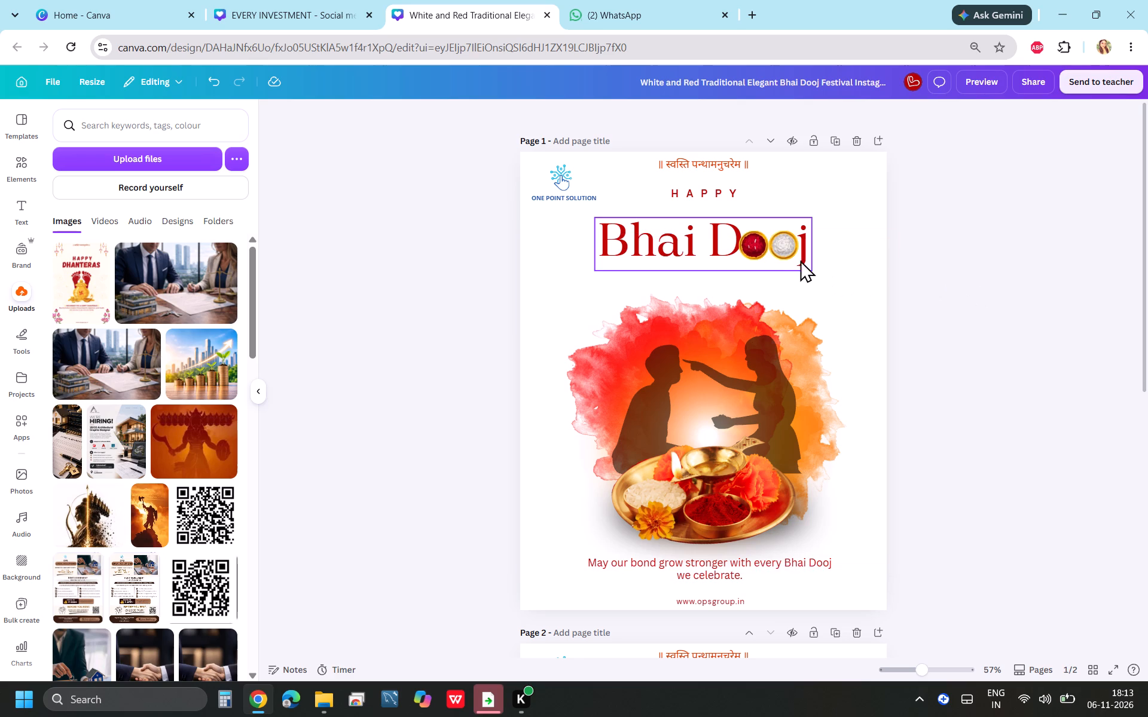
# Shrink the red kumkum bowl in the page 1 title slightly.
pyautogui.click(758, 246)
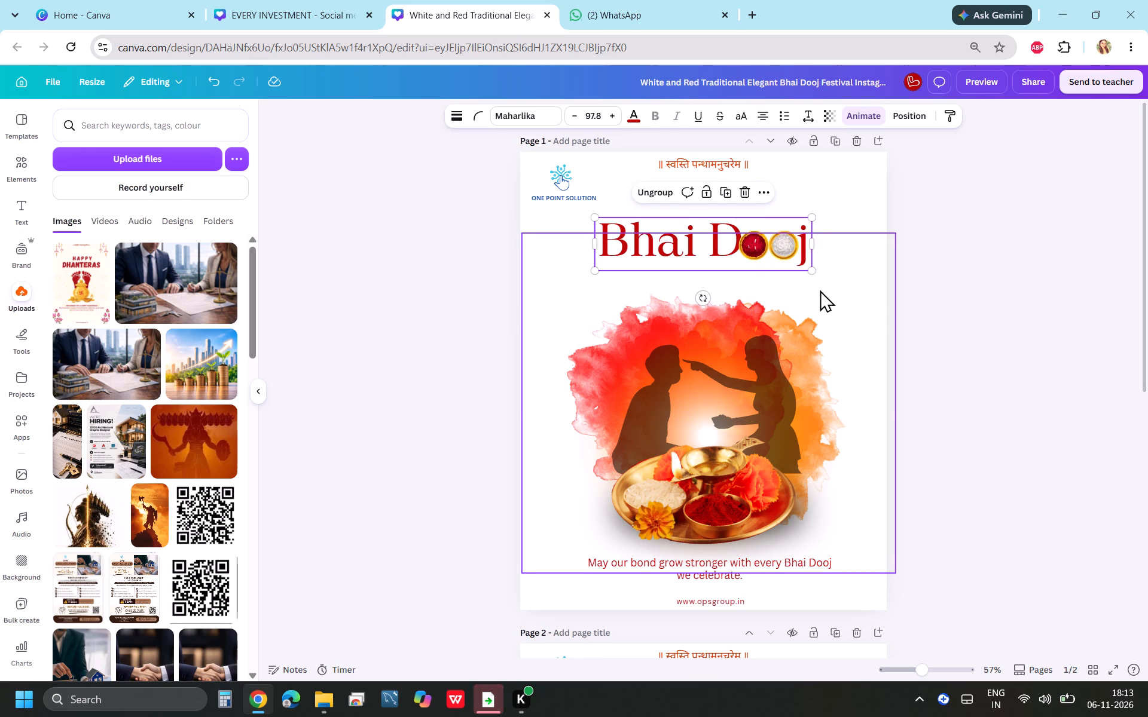
pyautogui.click(820, 290)
pyautogui.click(750, 243)
pyautogui.click(750, 243)
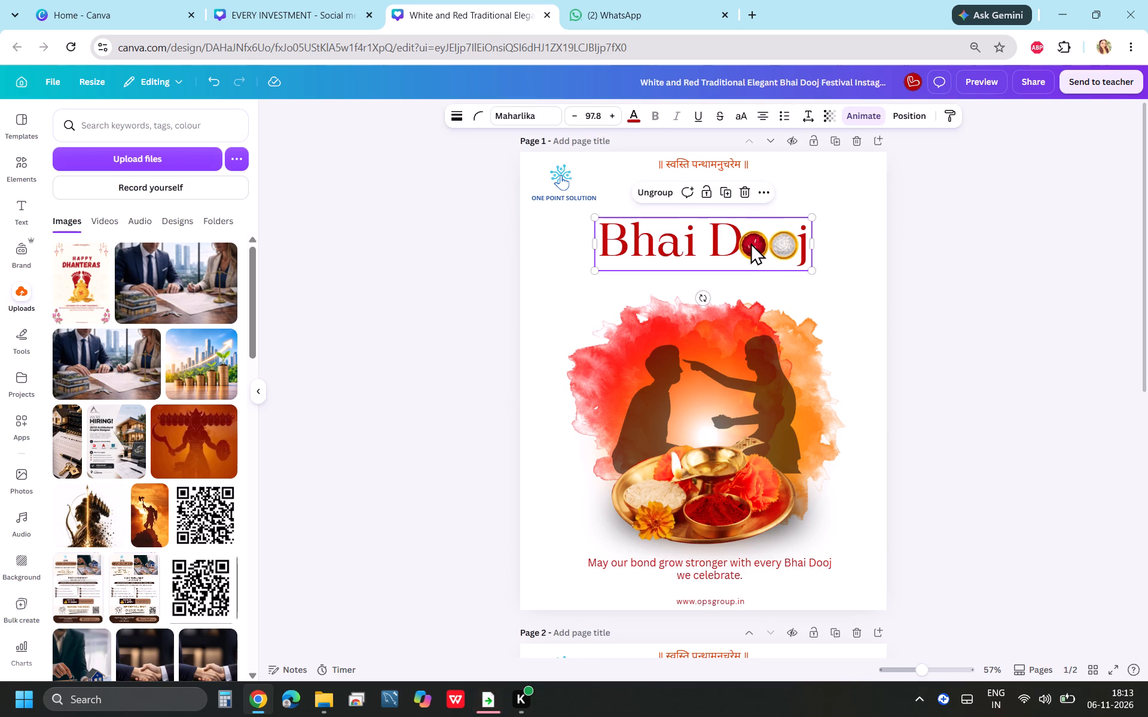
pyautogui.click(750, 243)
pyautogui.click(750, 243)
pyautogui.click(750, 243)
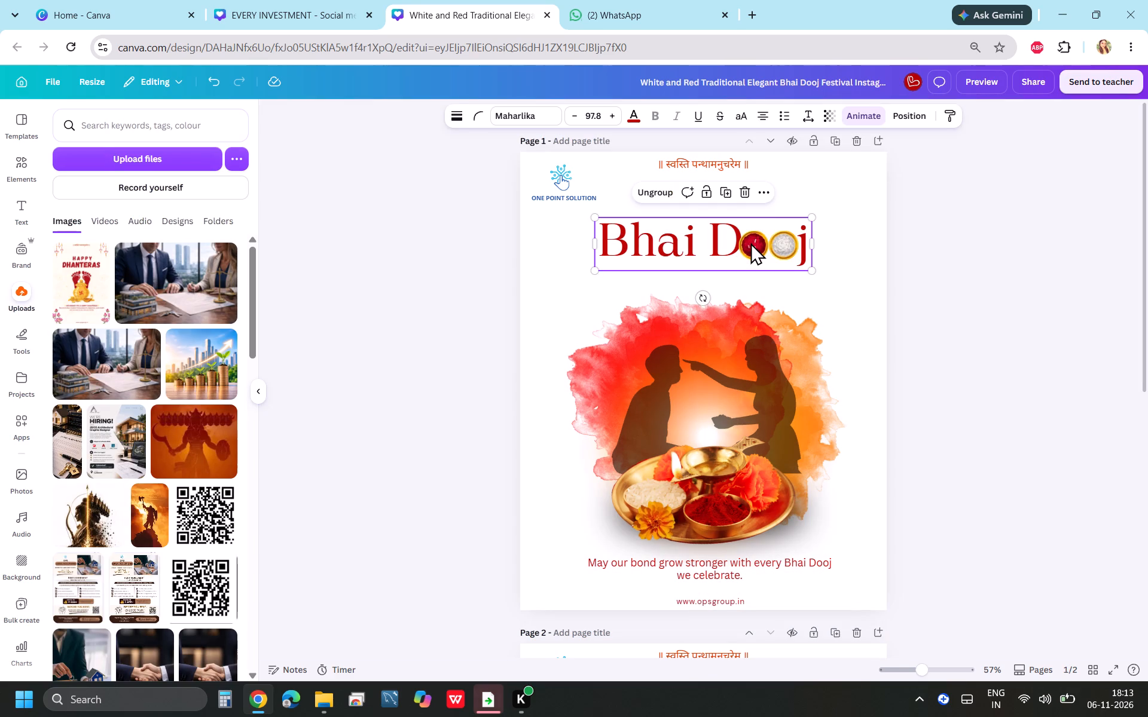
pyautogui.moveTo(766, 262); pyautogui.dragTo(767, 262)
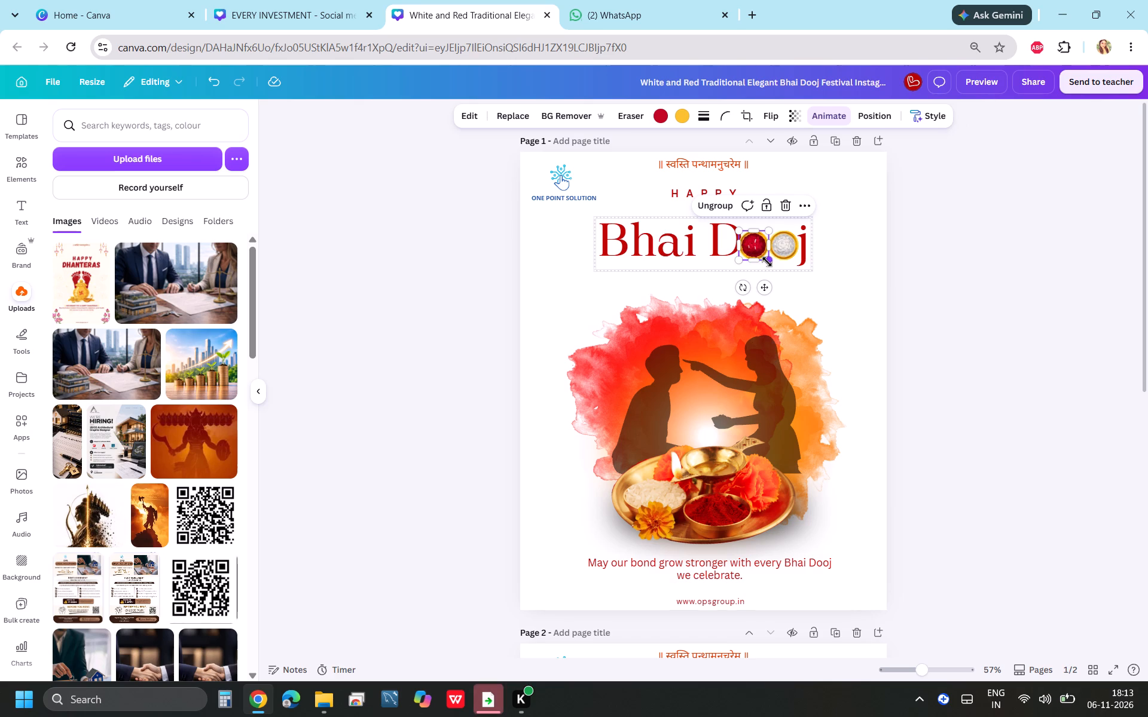
pyautogui.moveTo(767, 262); pyautogui.dragTo(762, 255)
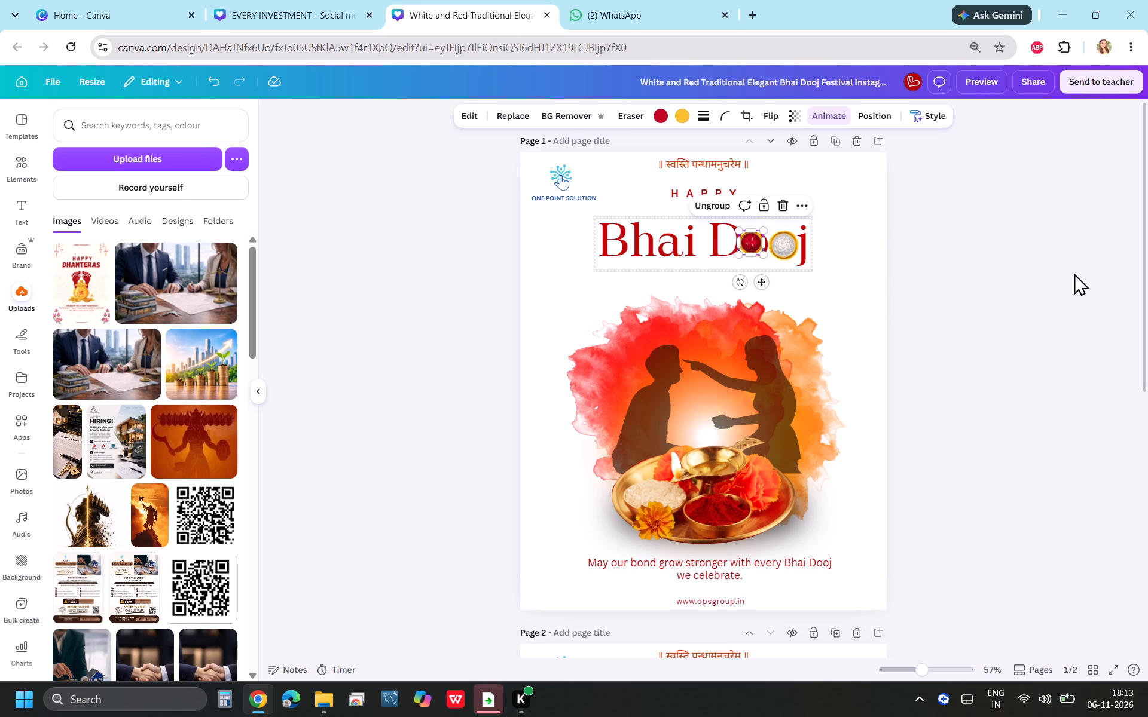
pyautogui.click(1123, 167)
# Shift the red kumkum bowl so it sits level with and right beside the white rice bowl in "Dooj".
pyautogui.doubleClick(749, 241)
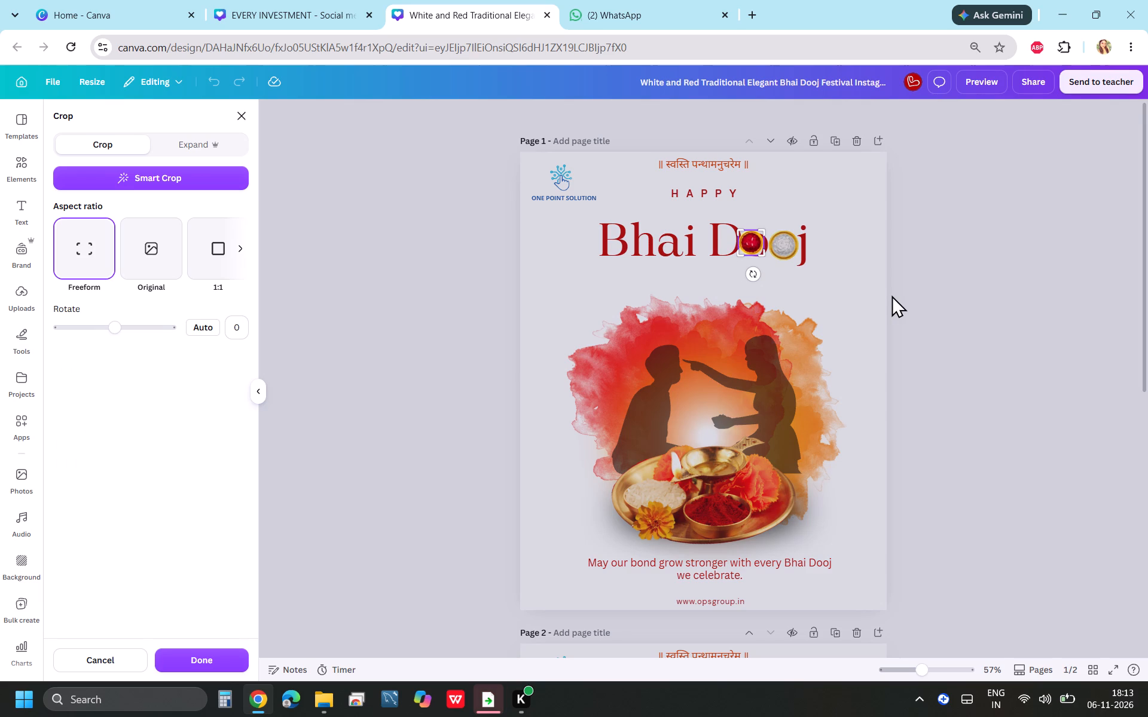
pyautogui.press('Down')
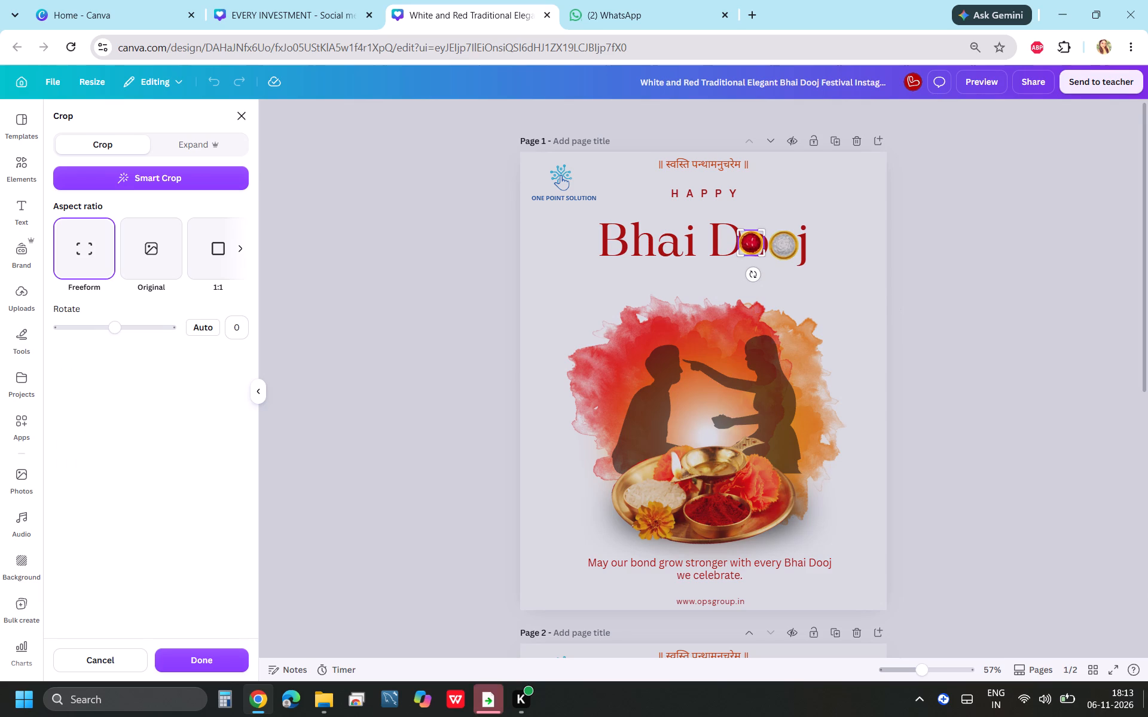
pyautogui.click(742, 247)
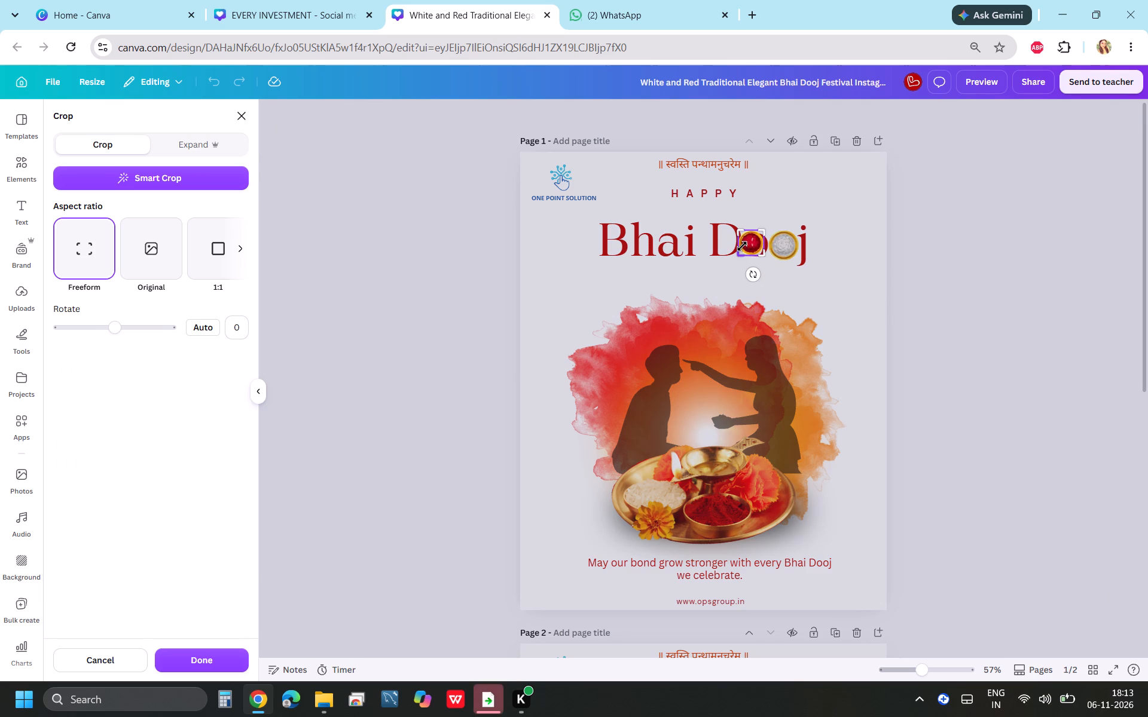
pyautogui.doubleClick(749, 242)
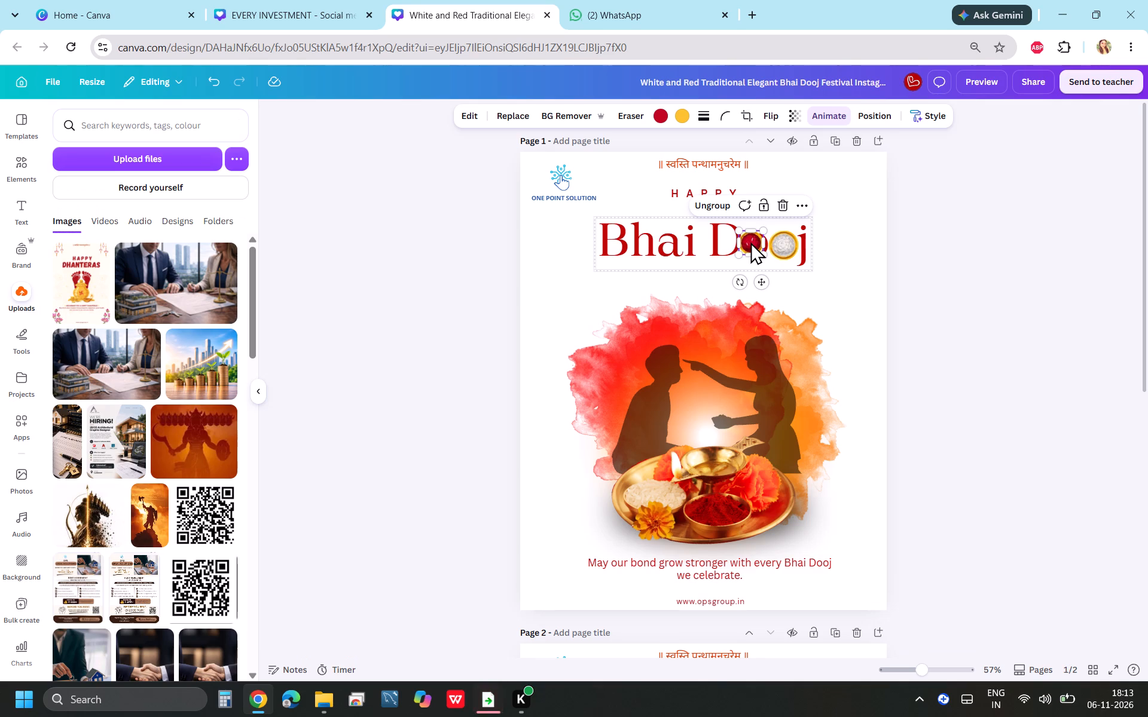
pyautogui.press('Down')
pyautogui.press('Down')
pyautogui.press('Up')
pyautogui.press('Up')
pyautogui.press('Up')
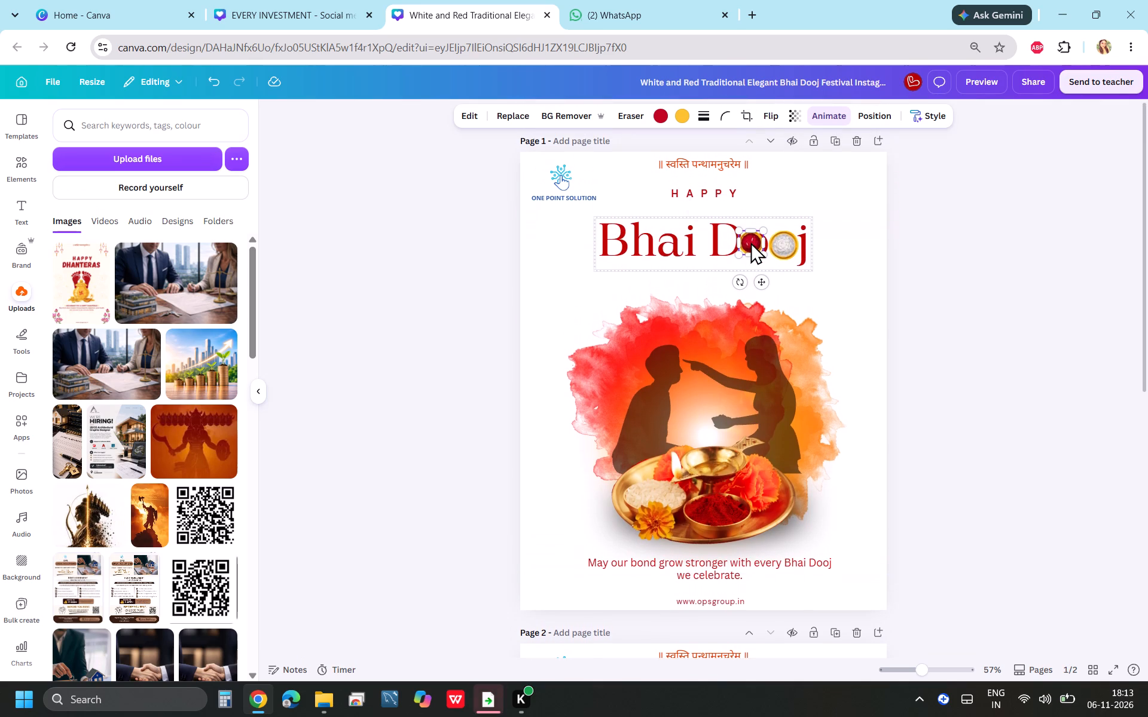
pyautogui.click(758, 283)
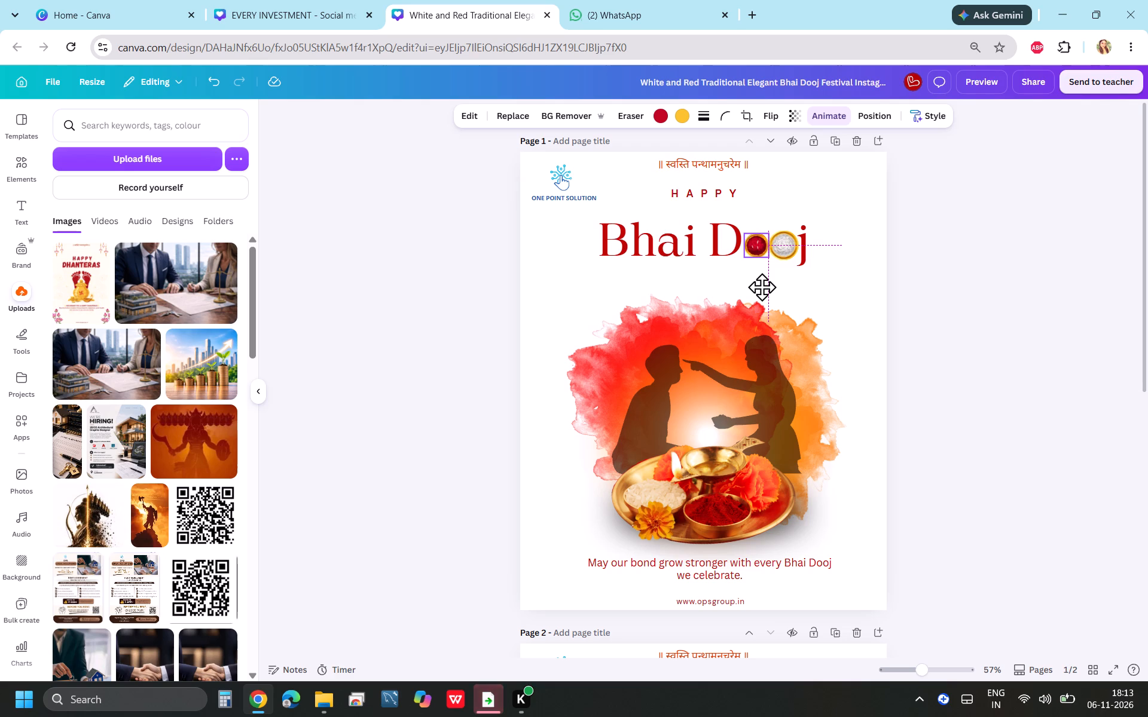
pyautogui.click(985, 259)
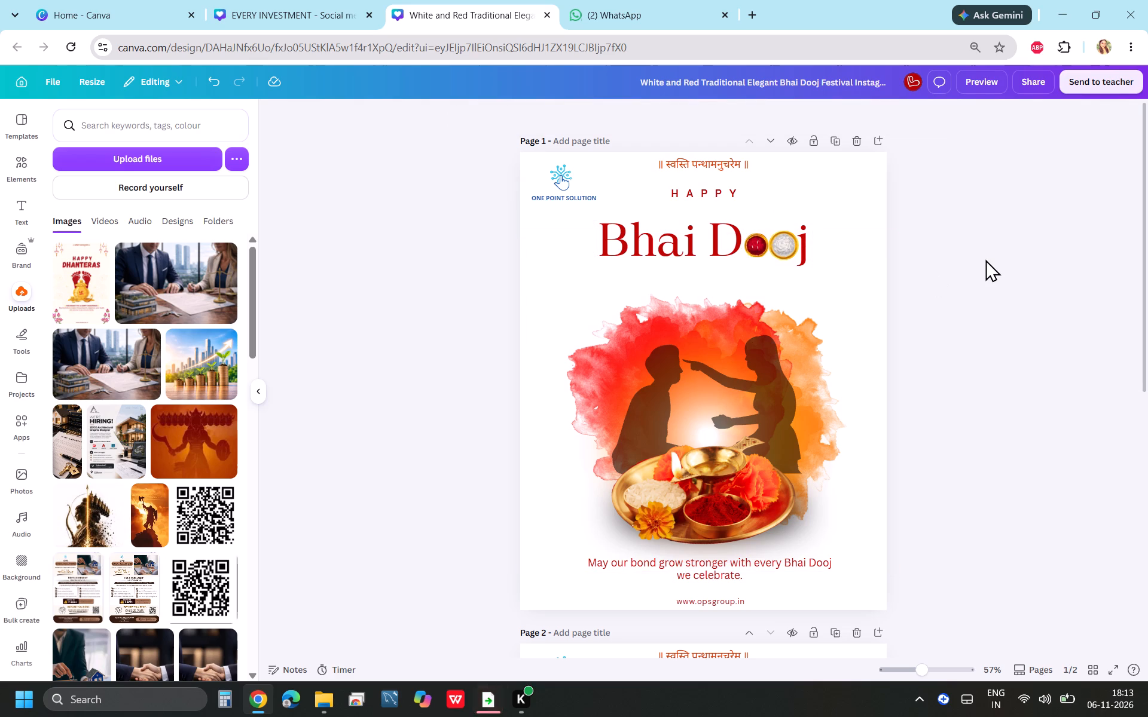
# Shrink the white rice bowl in "Dooj" slightly to match the red bowl's size.
pyautogui.click(795, 235)
pyautogui.click(782, 237)
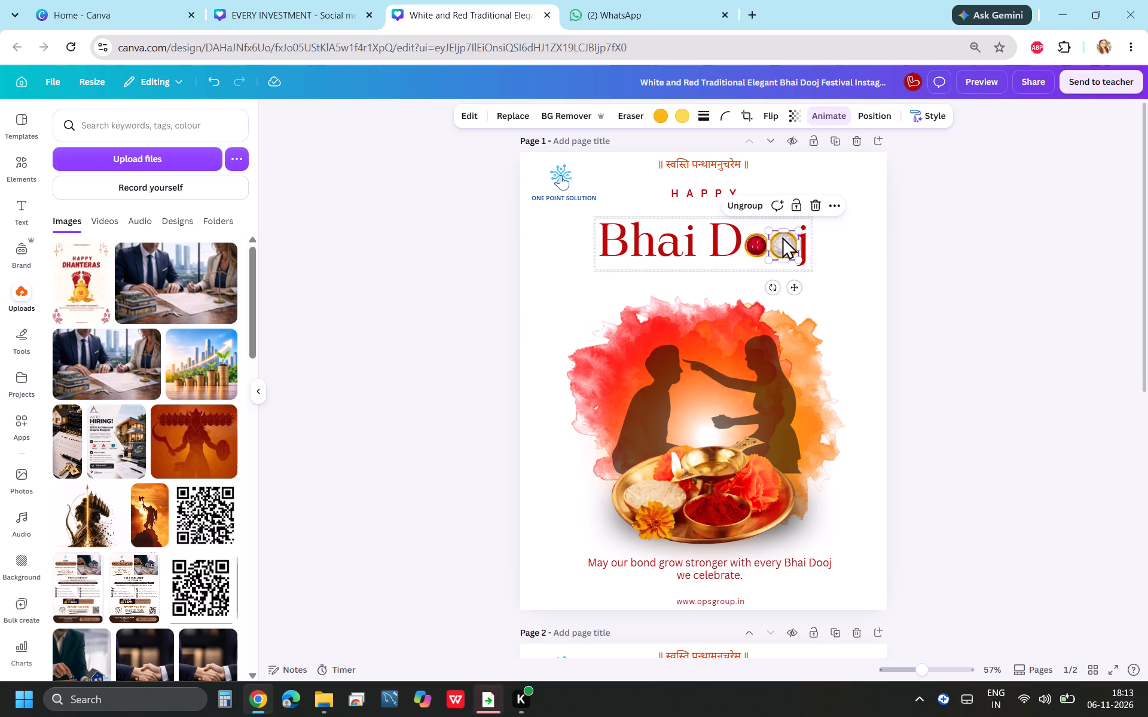
pyautogui.click(799, 229)
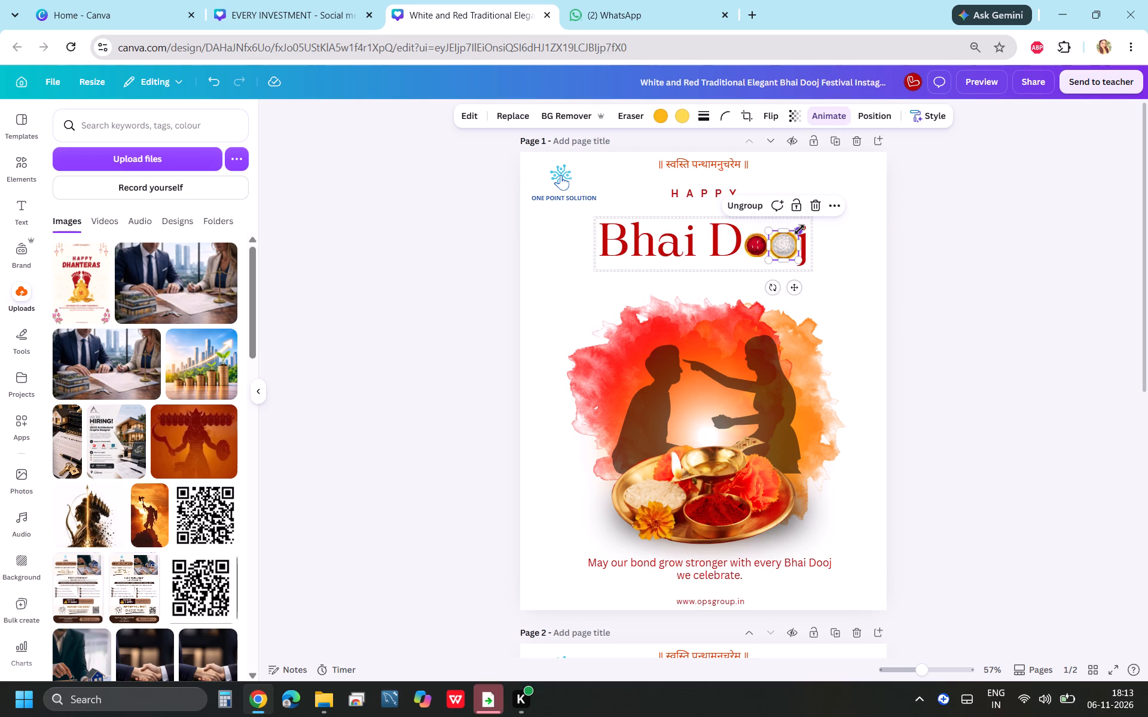
pyautogui.click(968, 223)
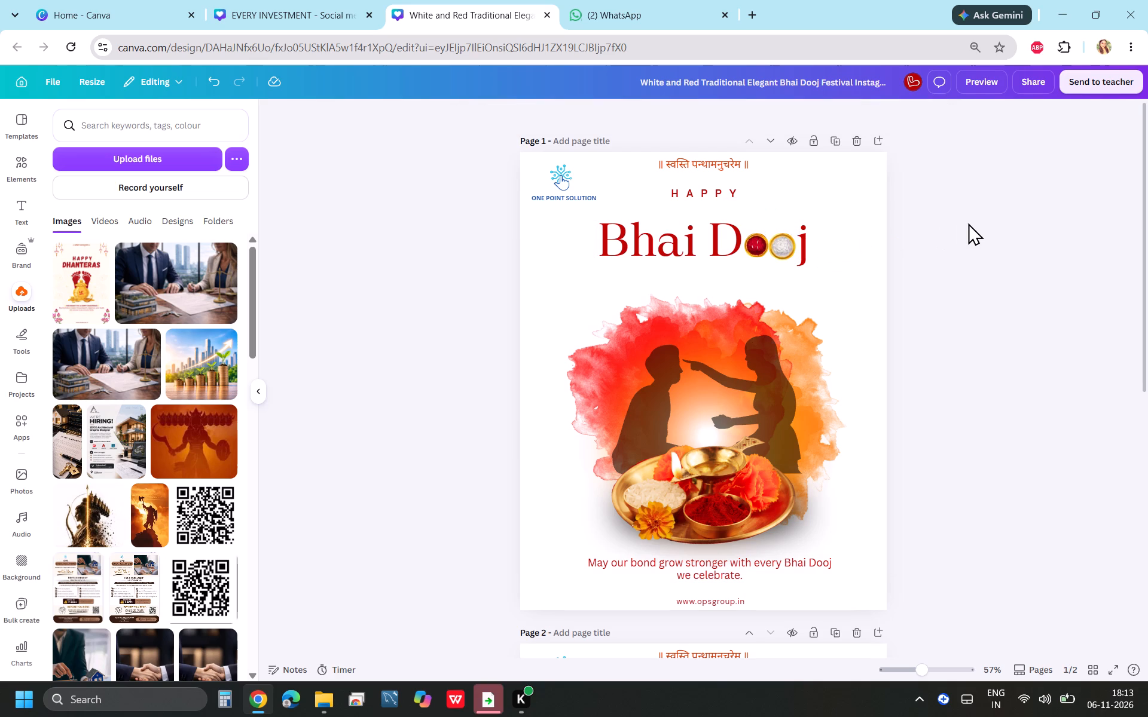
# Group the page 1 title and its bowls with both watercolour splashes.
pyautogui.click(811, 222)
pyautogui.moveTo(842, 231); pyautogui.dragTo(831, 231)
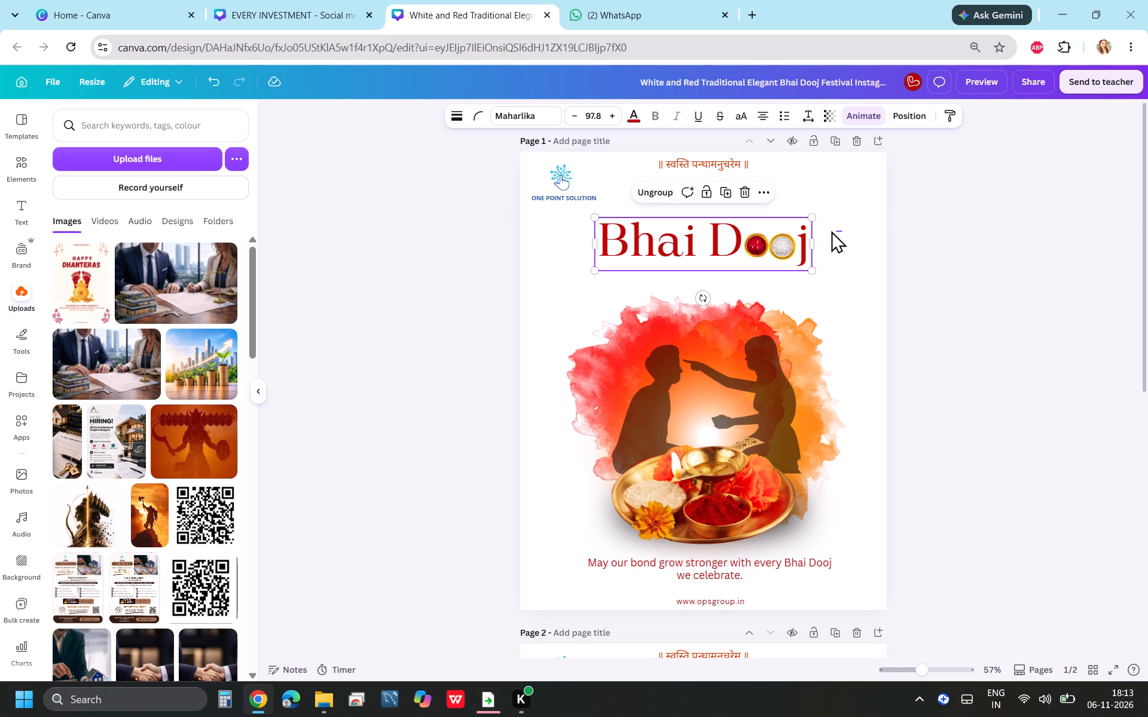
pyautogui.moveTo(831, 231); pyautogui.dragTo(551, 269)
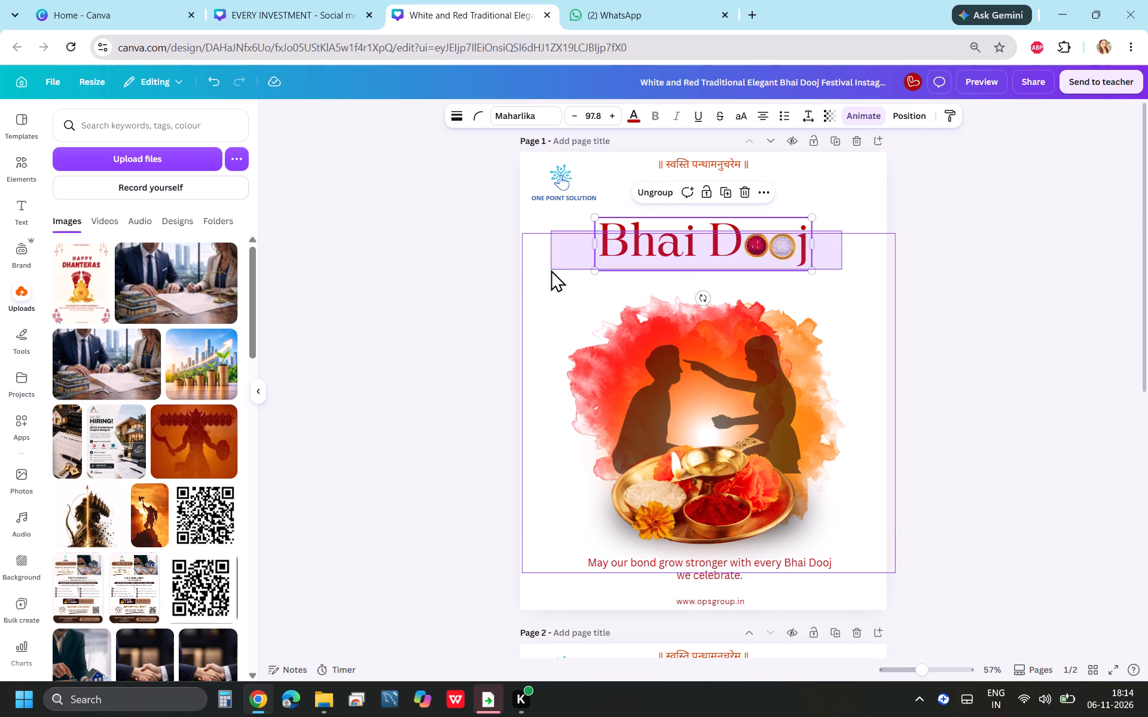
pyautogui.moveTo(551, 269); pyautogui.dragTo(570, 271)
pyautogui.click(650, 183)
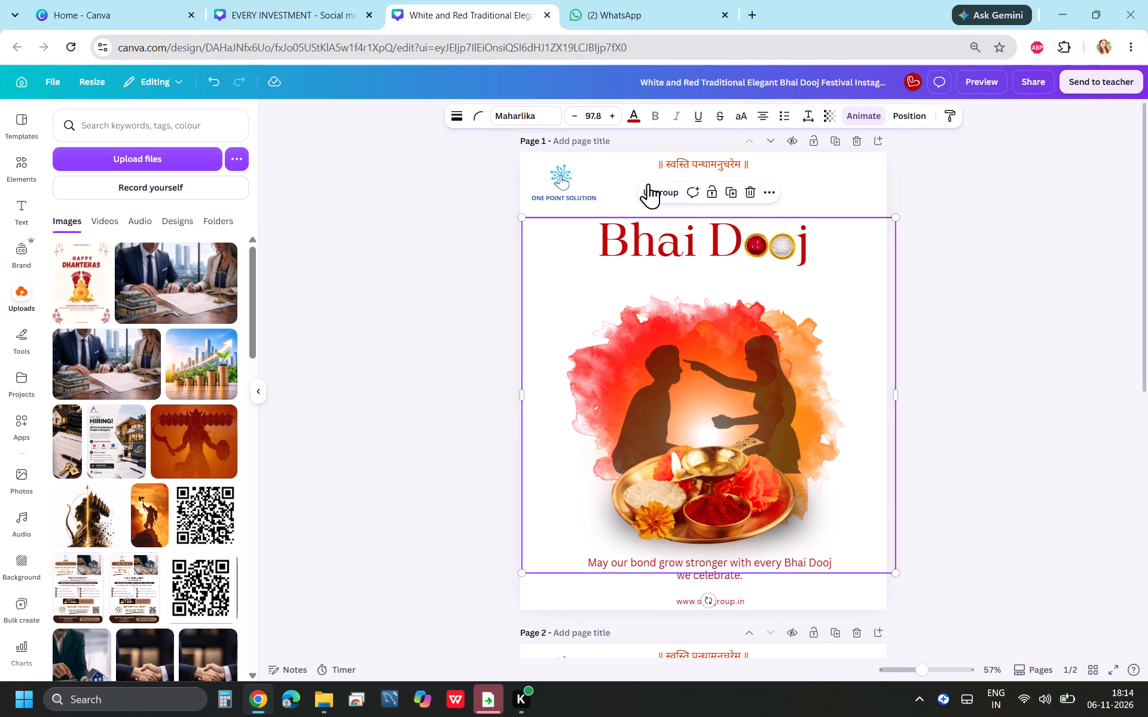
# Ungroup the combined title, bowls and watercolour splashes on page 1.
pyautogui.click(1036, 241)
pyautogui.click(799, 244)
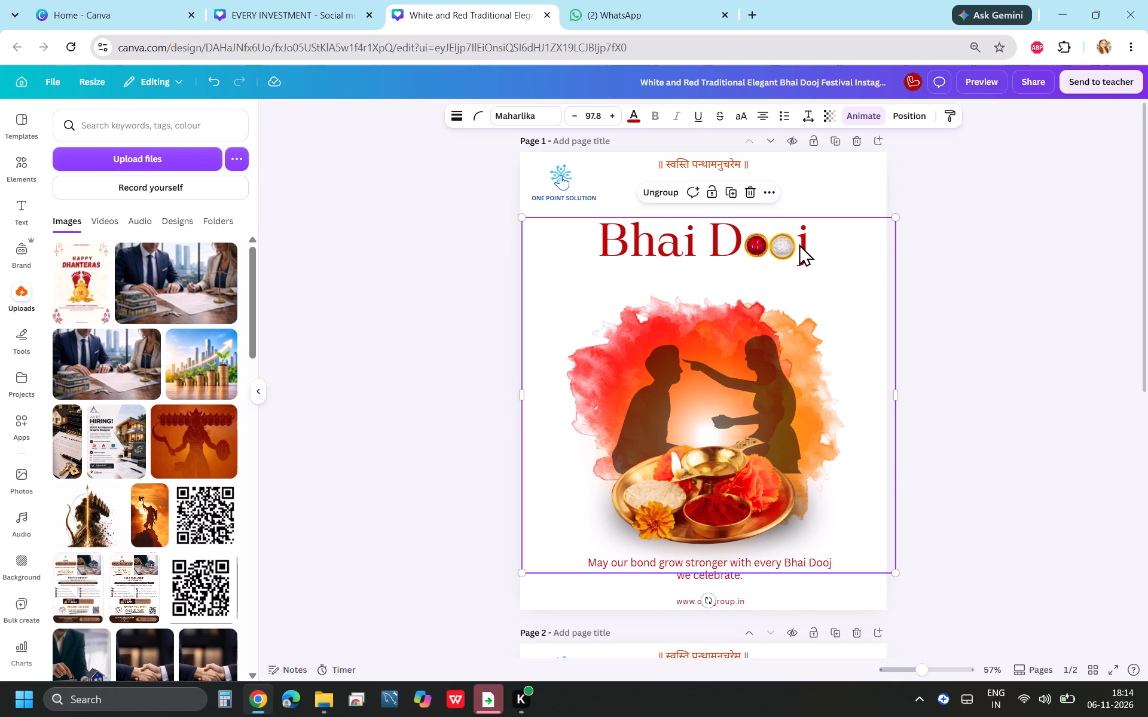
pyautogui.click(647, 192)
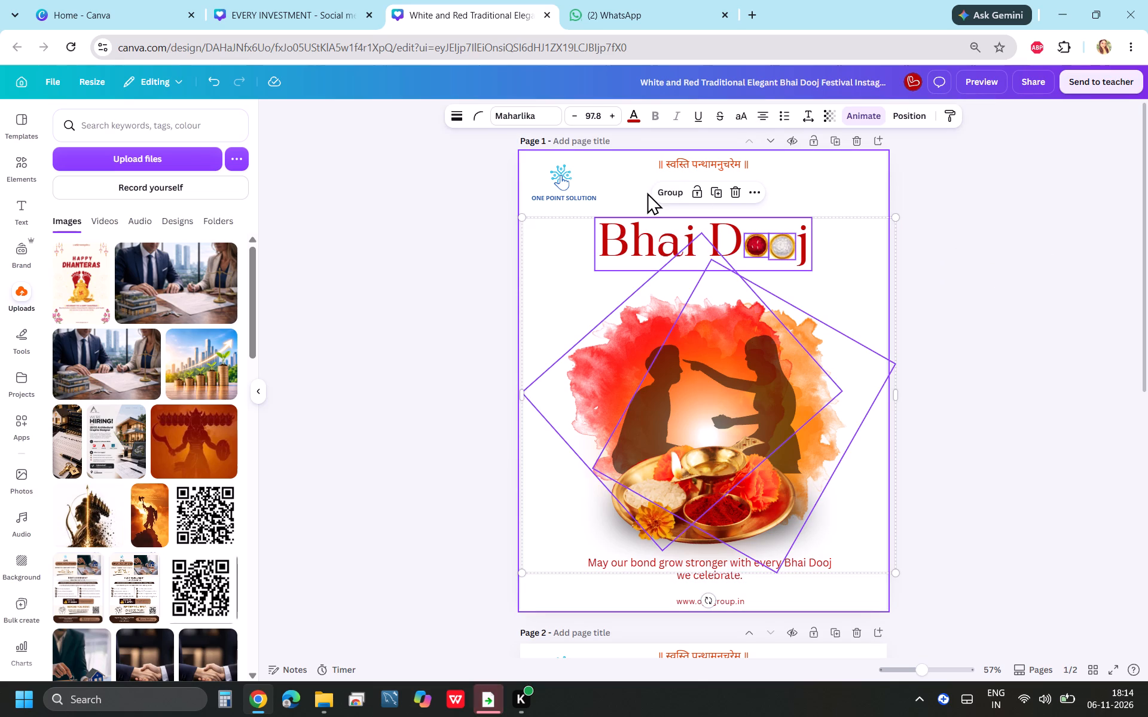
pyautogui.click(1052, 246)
# Group the "Bhai Dooj" title text, both bowls and the red watercolour splash on page 1.
pyautogui.click(654, 245)
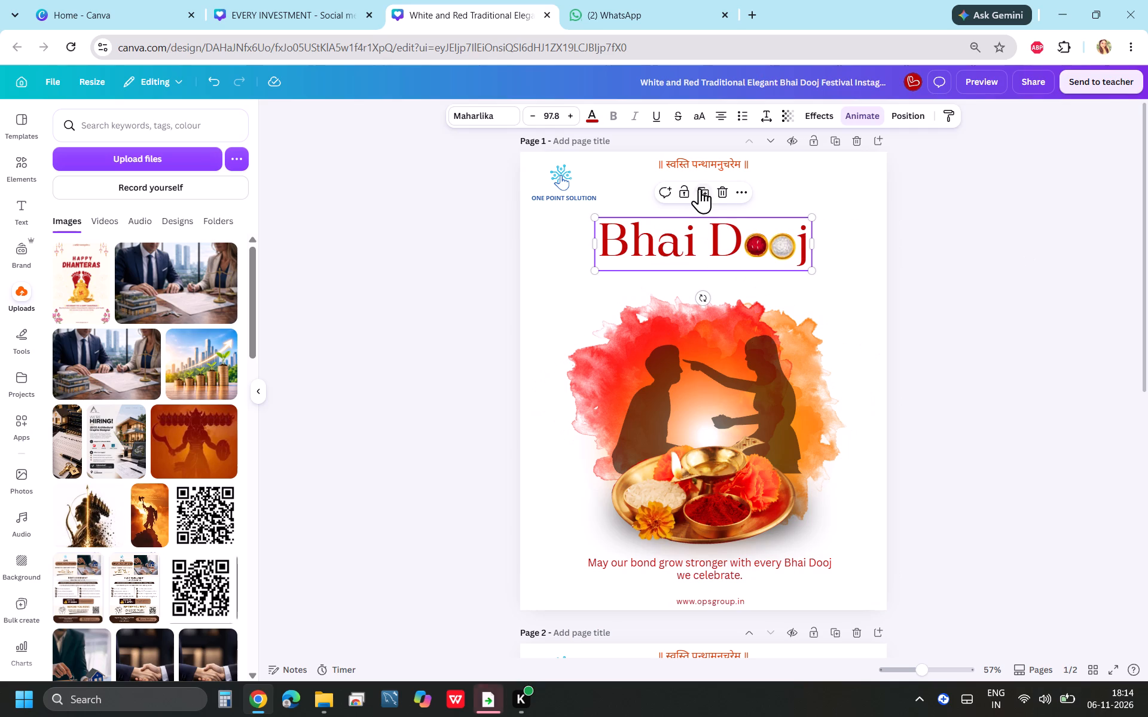
pyautogui.moveTo(848, 231); pyautogui.dragTo(777, 230)
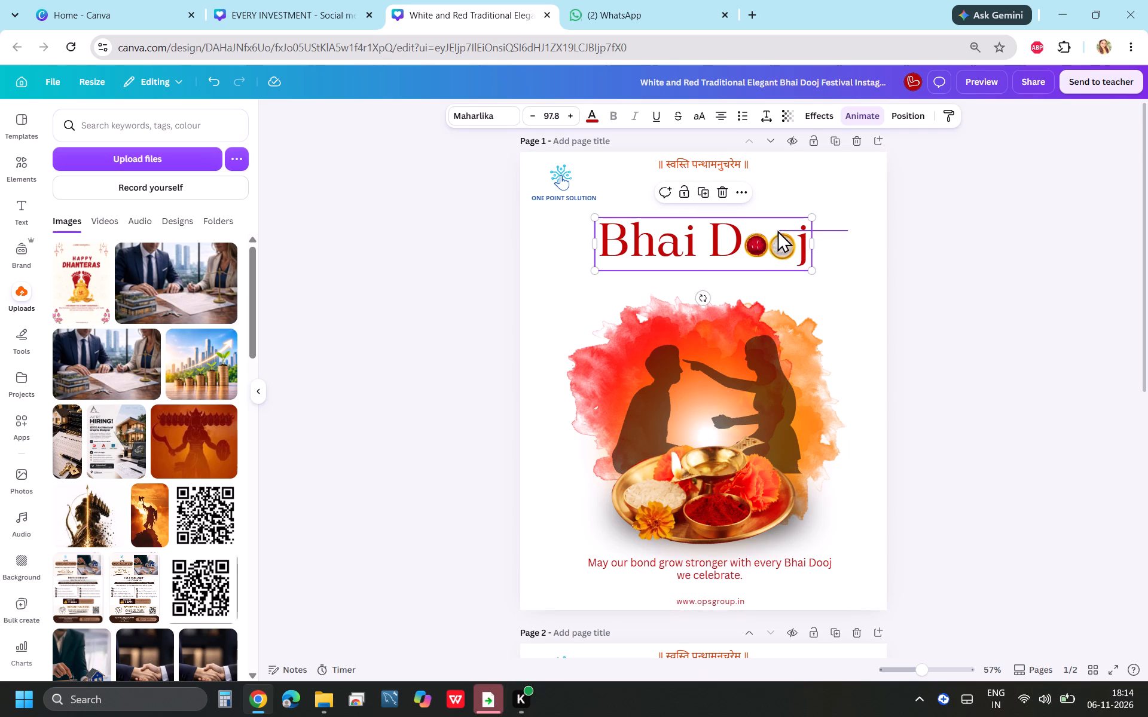
pyautogui.moveTo(777, 230); pyautogui.dragTo(729, 238)
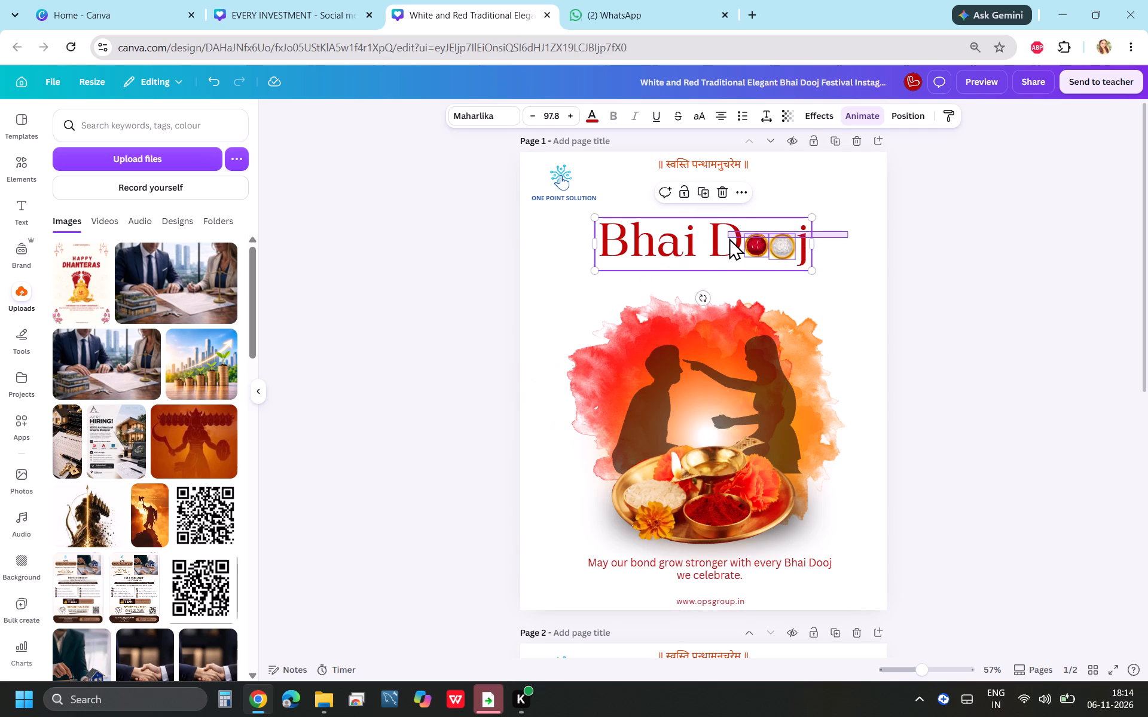
pyautogui.moveTo(729, 238); pyautogui.dragTo(591, 220)
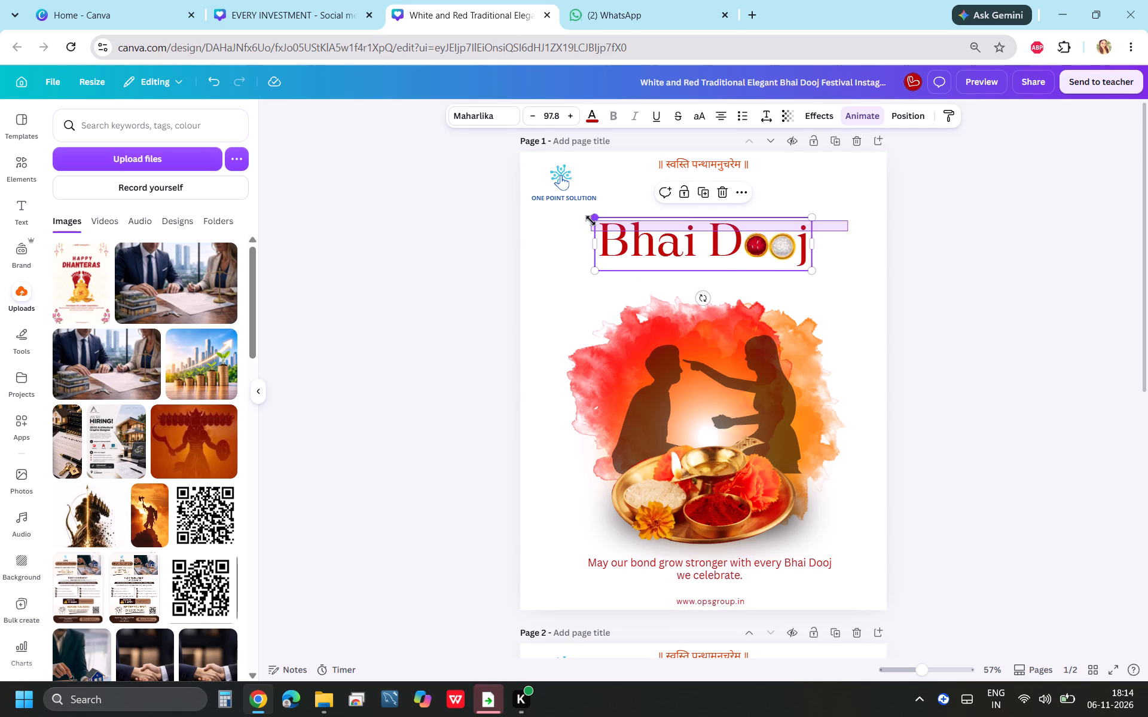
pyautogui.moveTo(591, 220); pyautogui.dragTo(585, 238)
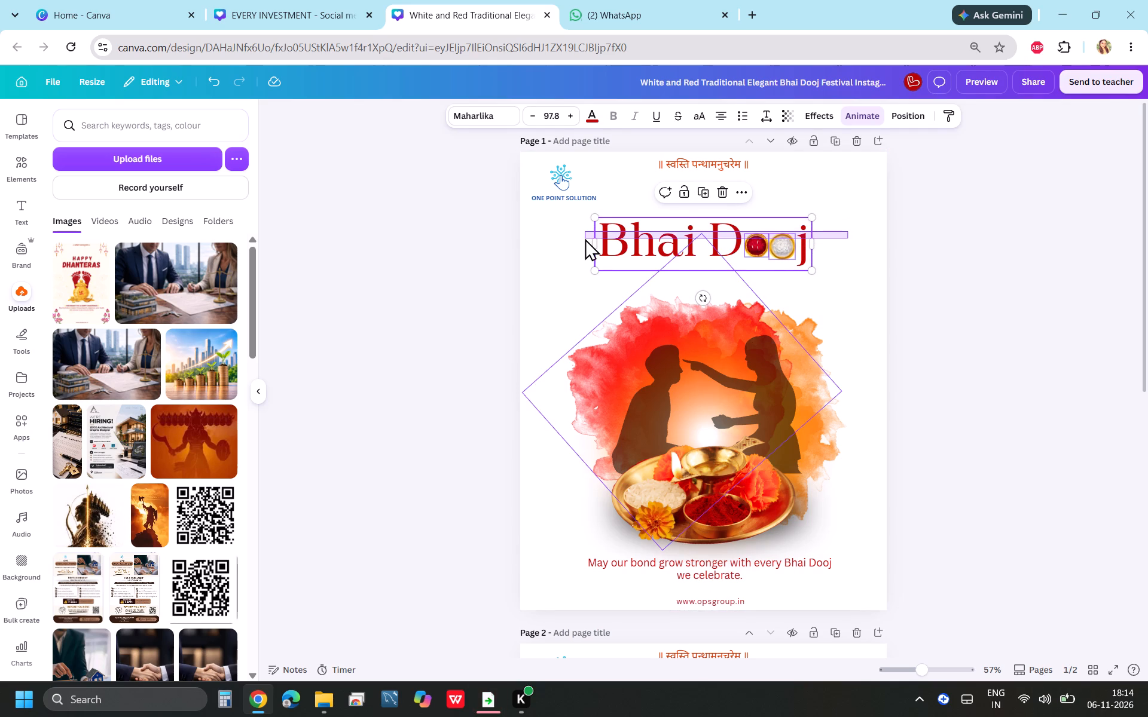
pyautogui.moveTo(585, 238); pyautogui.dragTo(584, 239)
pyautogui.click(1031, 266)
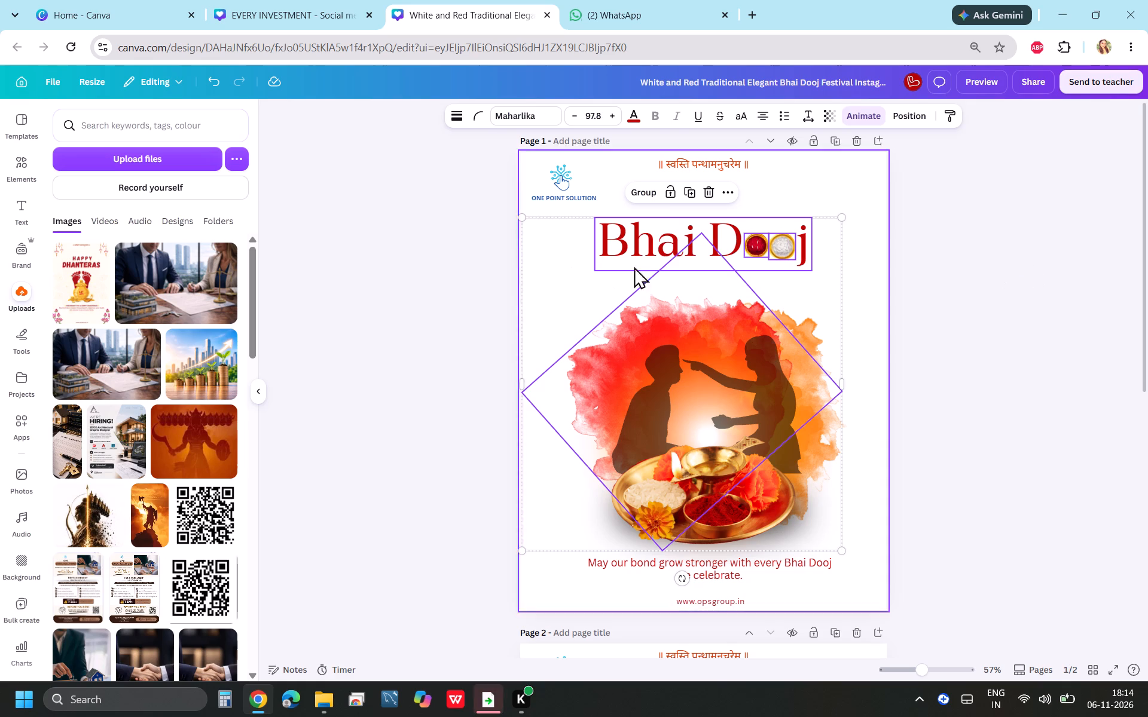
pyautogui.click(636, 194)
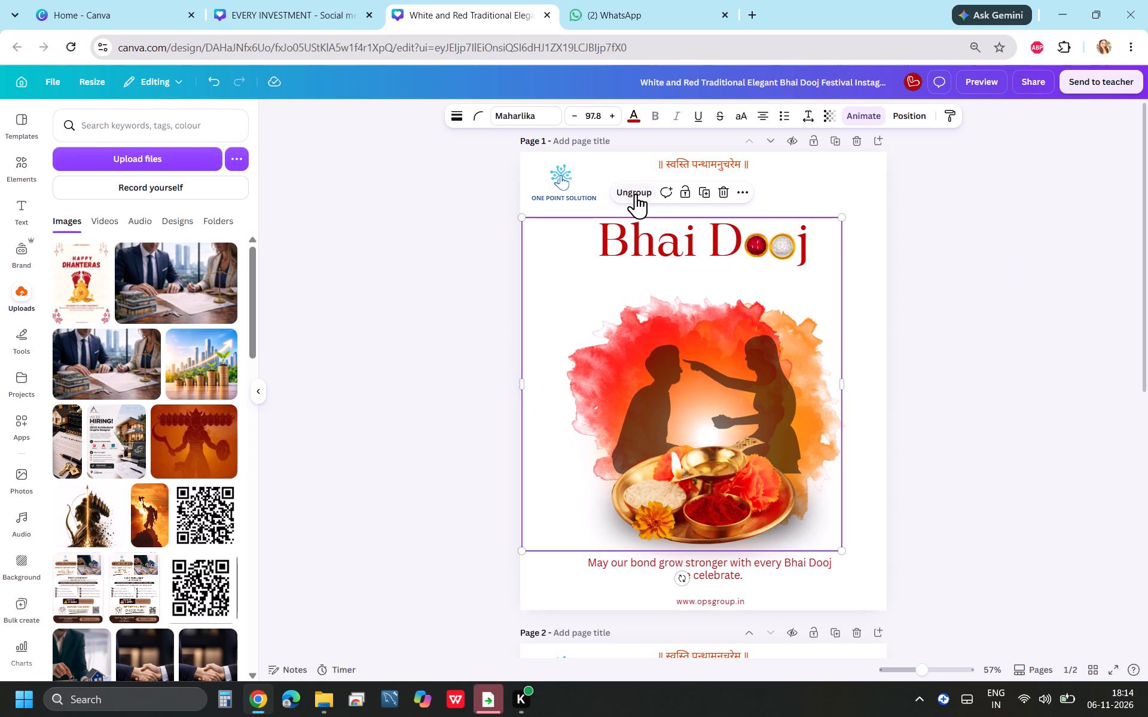
# Reposition the grouped "Bhai Dooj" title, bowls and red watercolour splash slightly further right on page 1, just below "HAPPY".
pyautogui.click(973, 228)
pyautogui.moveTo(828, 261); pyautogui.dragTo(816, 256)
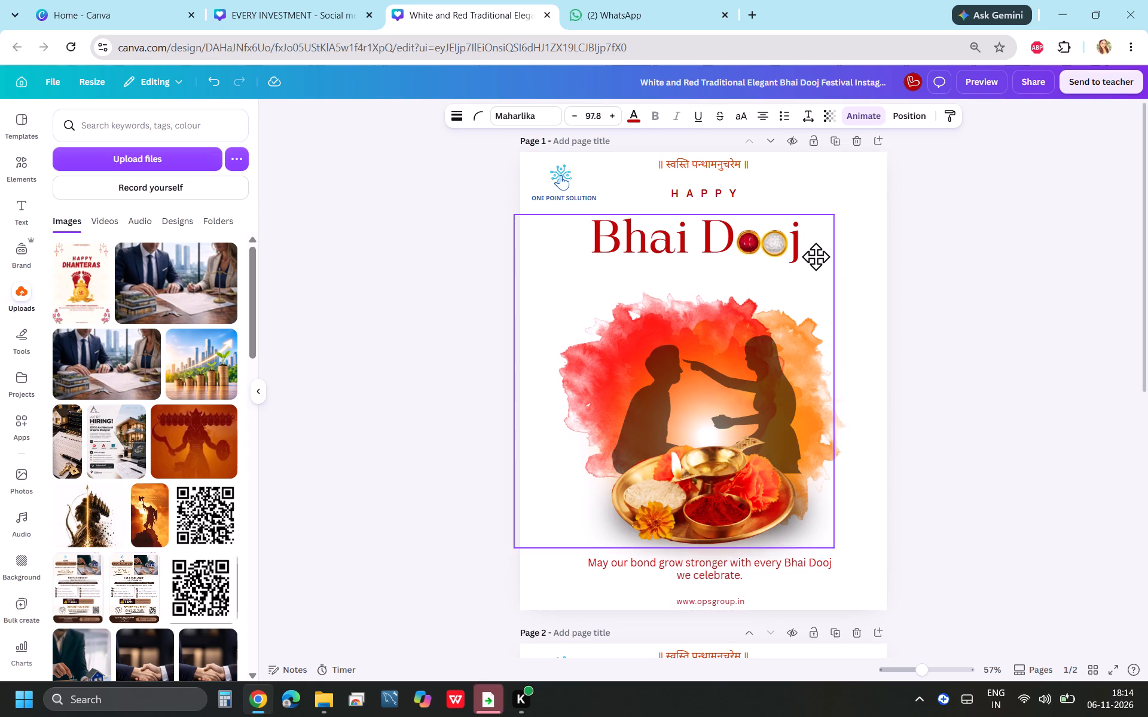
pyautogui.moveTo(816, 256); pyautogui.dragTo(821, 253)
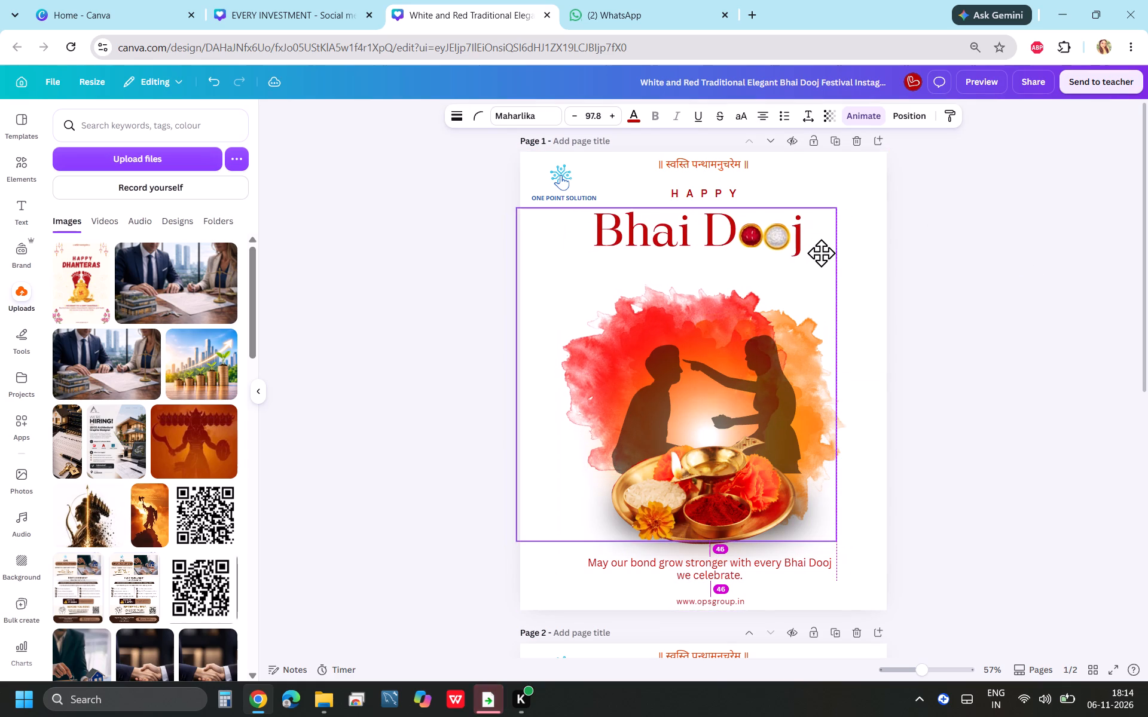
pyautogui.moveTo(821, 253); pyautogui.dragTo(816, 255)
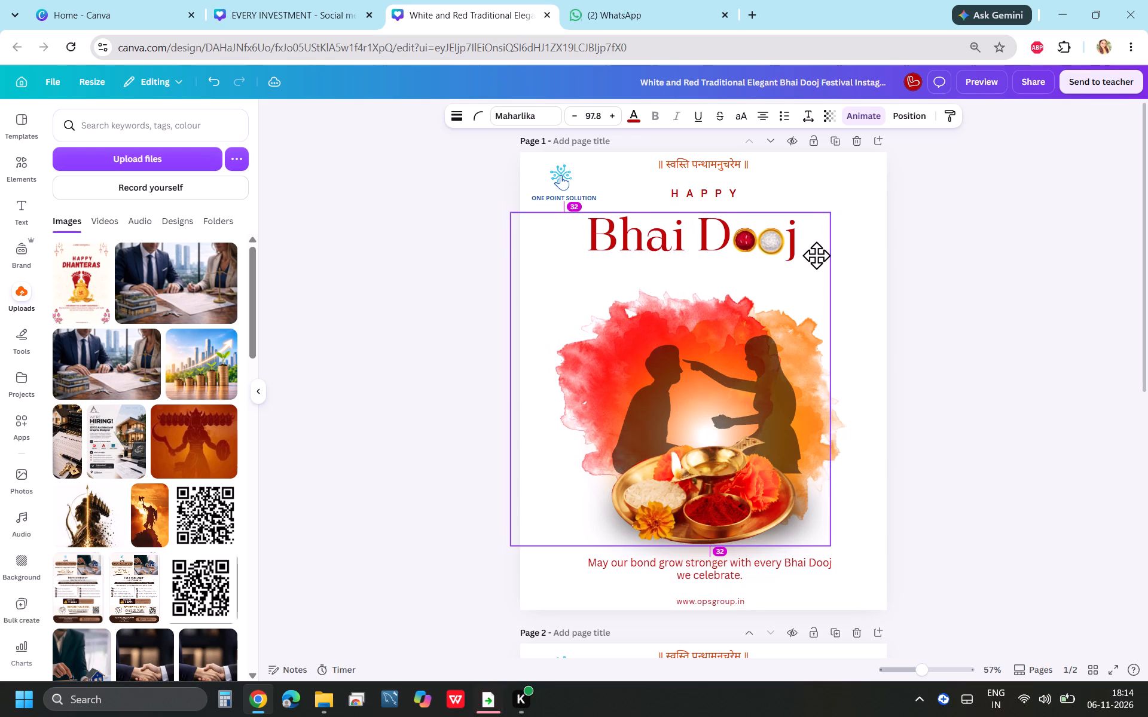
pyautogui.moveTo(816, 255); pyautogui.dragTo(838, 261)
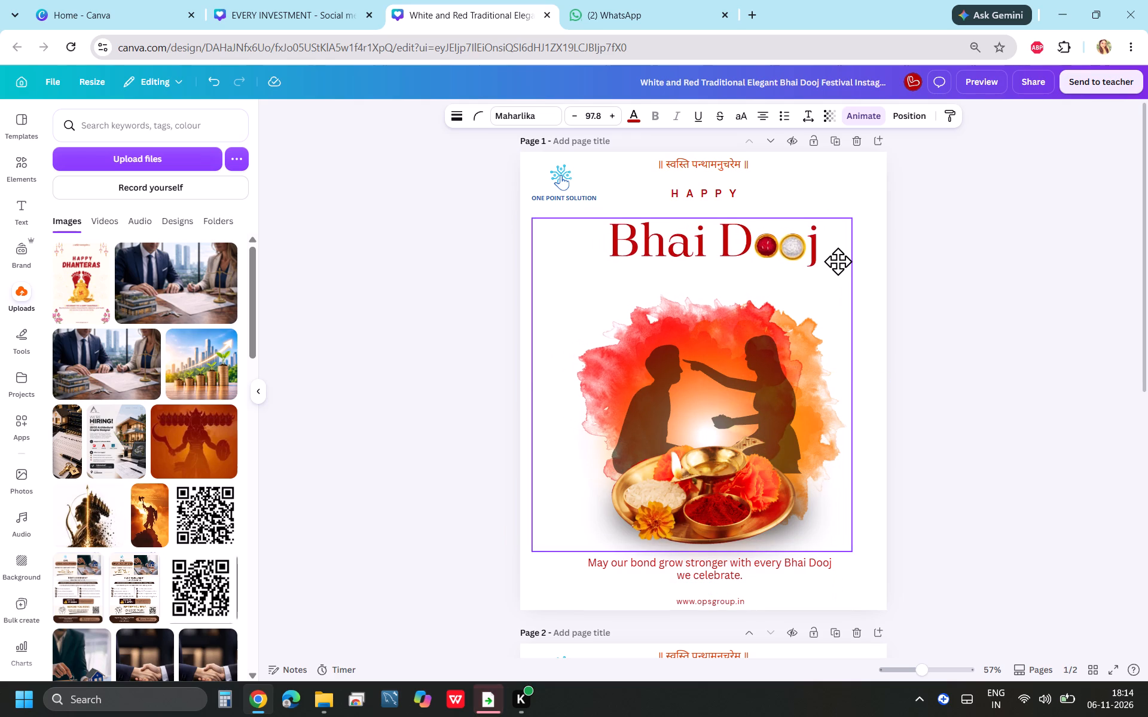
pyautogui.moveTo(838, 261); pyautogui.dragTo(834, 260)
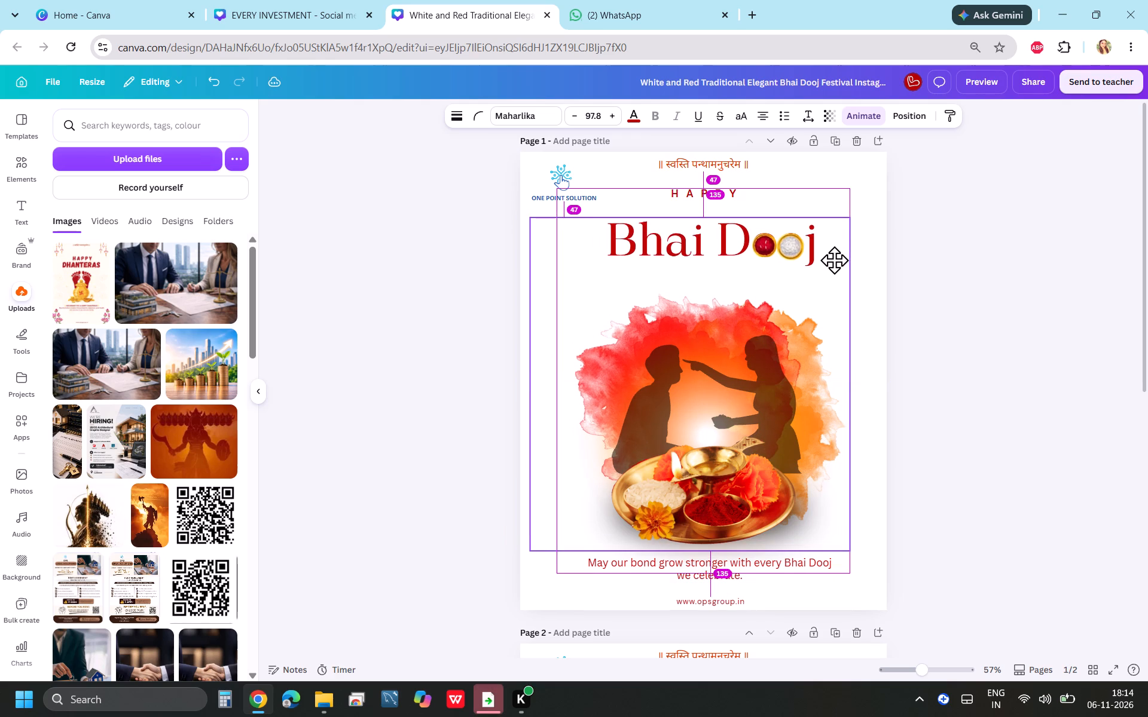
pyautogui.moveTo(834, 260); pyautogui.dragTo(836, 260)
pyautogui.click(1024, 236)
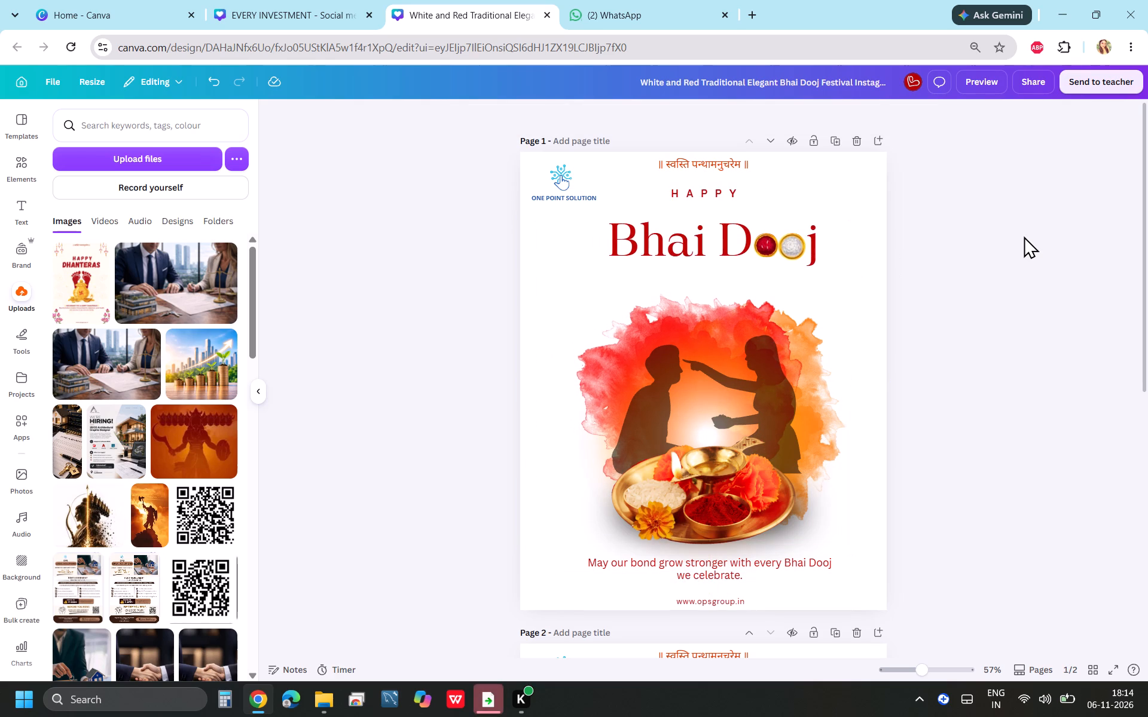
# Nudge only the "Bhai Dooj" text within the group slightly down and to the left, leaving the bowls in place.
pyautogui.doubleClick(680, 236)
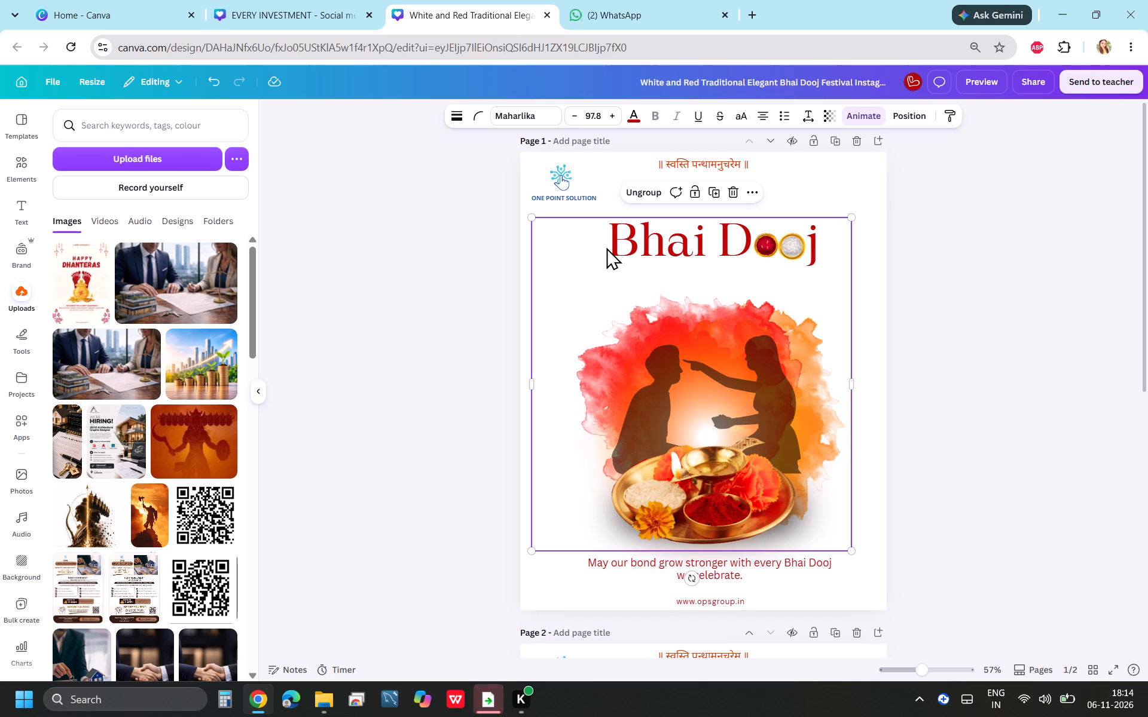
pyautogui.click(606, 247)
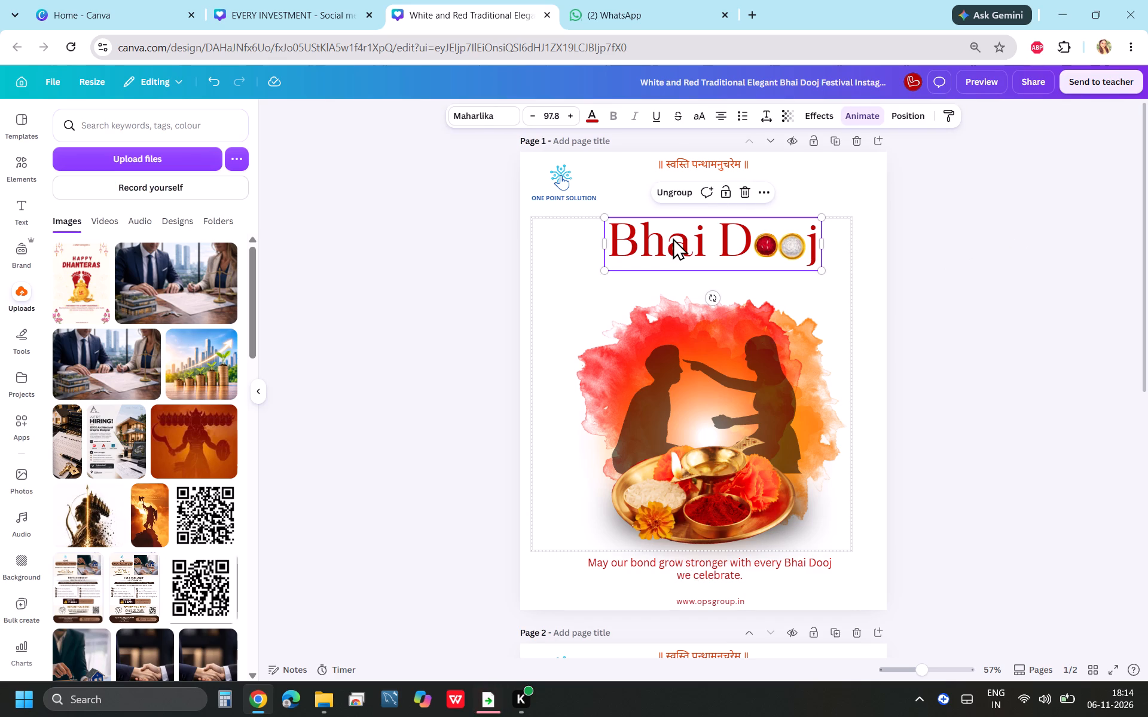
pyautogui.press('Down')
pyautogui.press('Down')
pyautogui.press('Down')
pyautogui.press('Left')
pyautogui.press('Left')
pyautogui.press('Left')
pyautogui.press('Left')
pyautogui.press('Left')
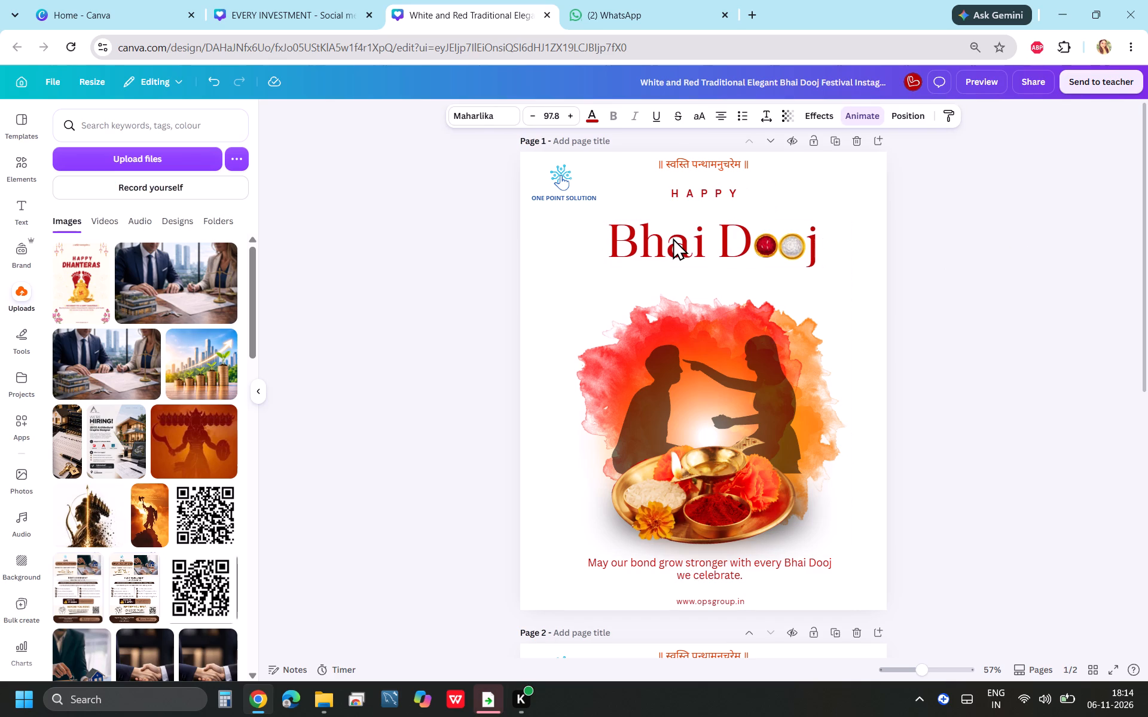
pyautogui.press('Left')
pyautogui.press('Left')
pyautogui.press('Left')
pyautogui.press('Left')
pyautogui.press('Left')
pyautogui.press('Left')
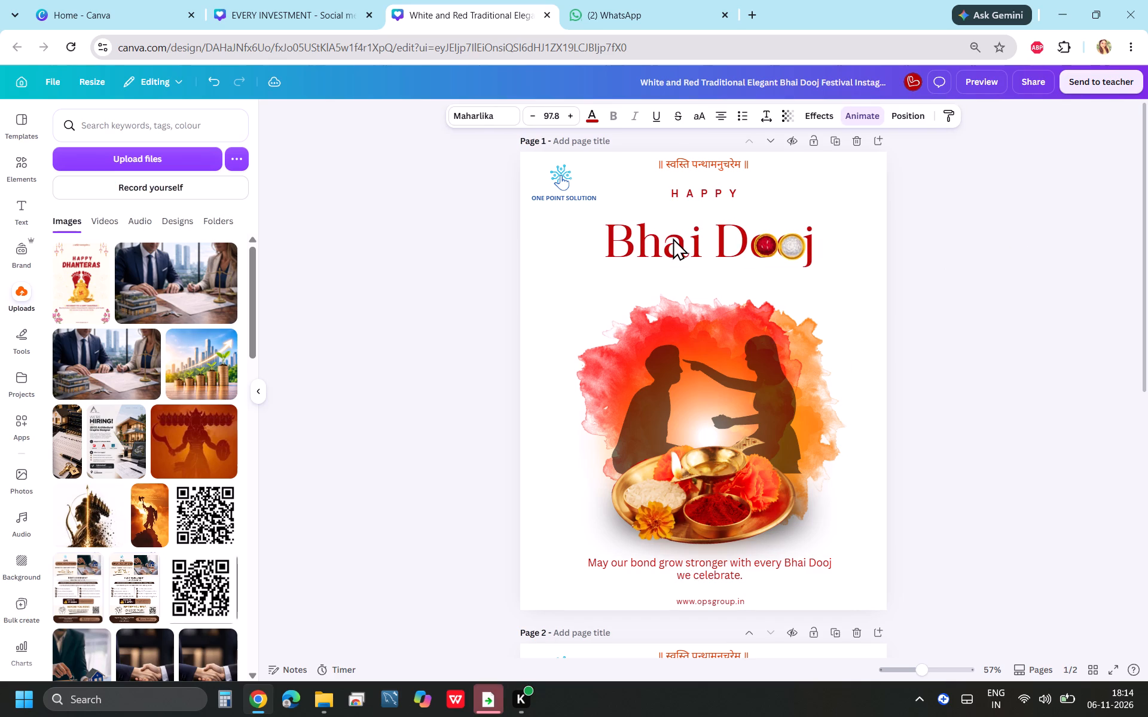
pyautogui.press('Left')
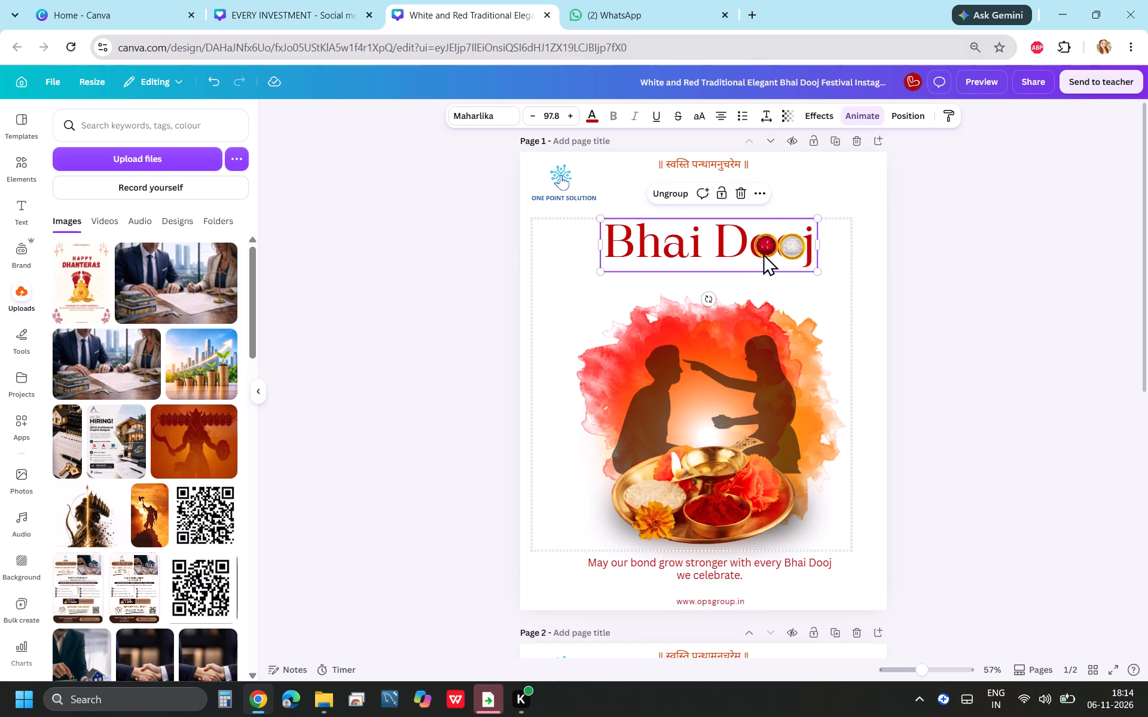
# Nudge the red bowl inside the group left so it sits over the first "o" of "Dooj".
pyautogui.click(765, 251)
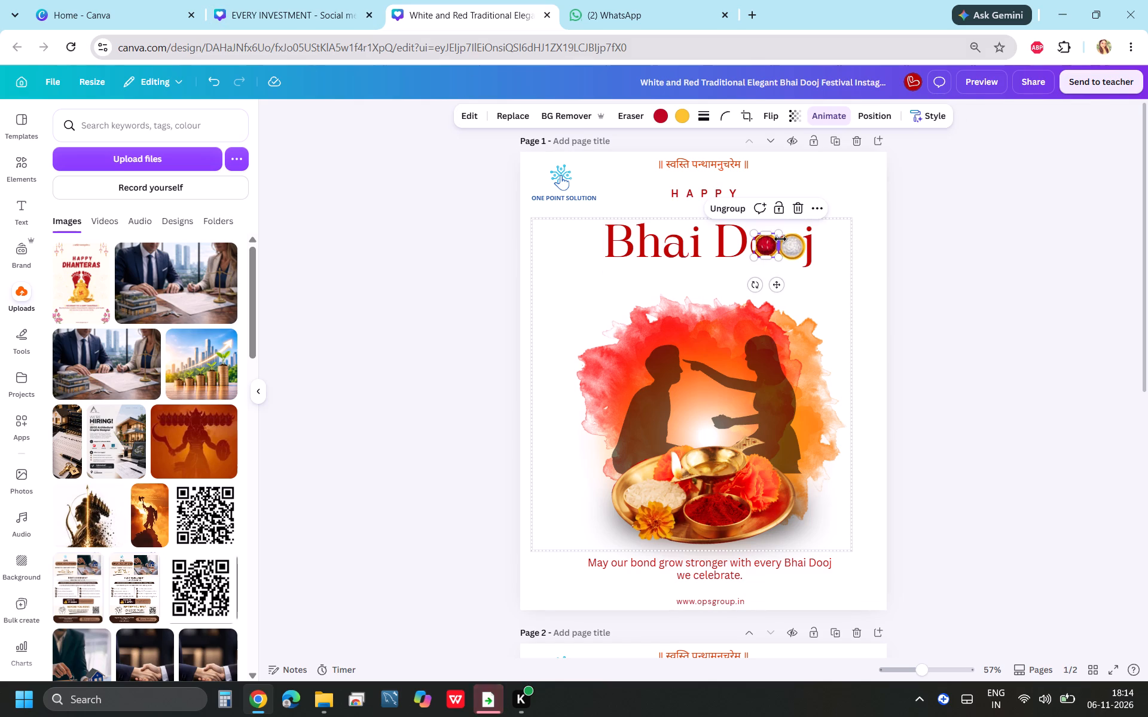
pyautogui.press('Left')
pyautogui.press('Left')
pyautogui.press('Left')
pyautogui.press('Left')
pyautogui.press('Left')
pyautogui.press('Left')
pyautogui.press('Left')
pyautogui.press('Left')
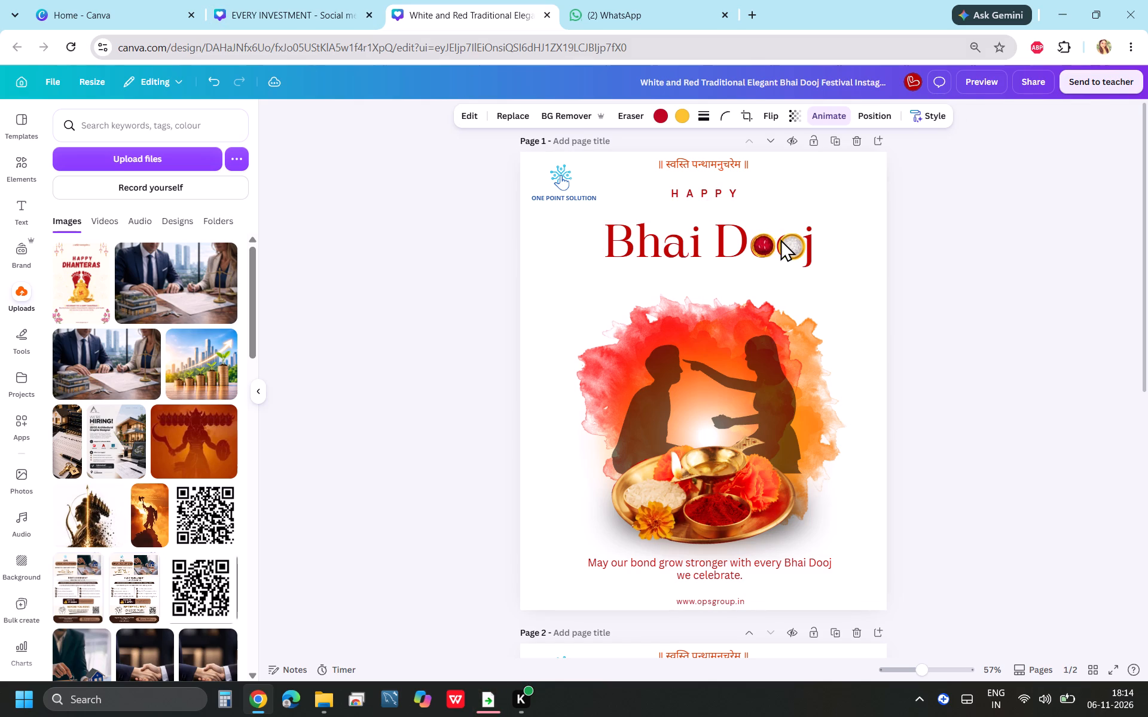
pyautogui.press('Left')
pyautogui.press('Left')
pyautogui.press('Left')
pyautogui.press('Left')
pyautogui.press('Left')
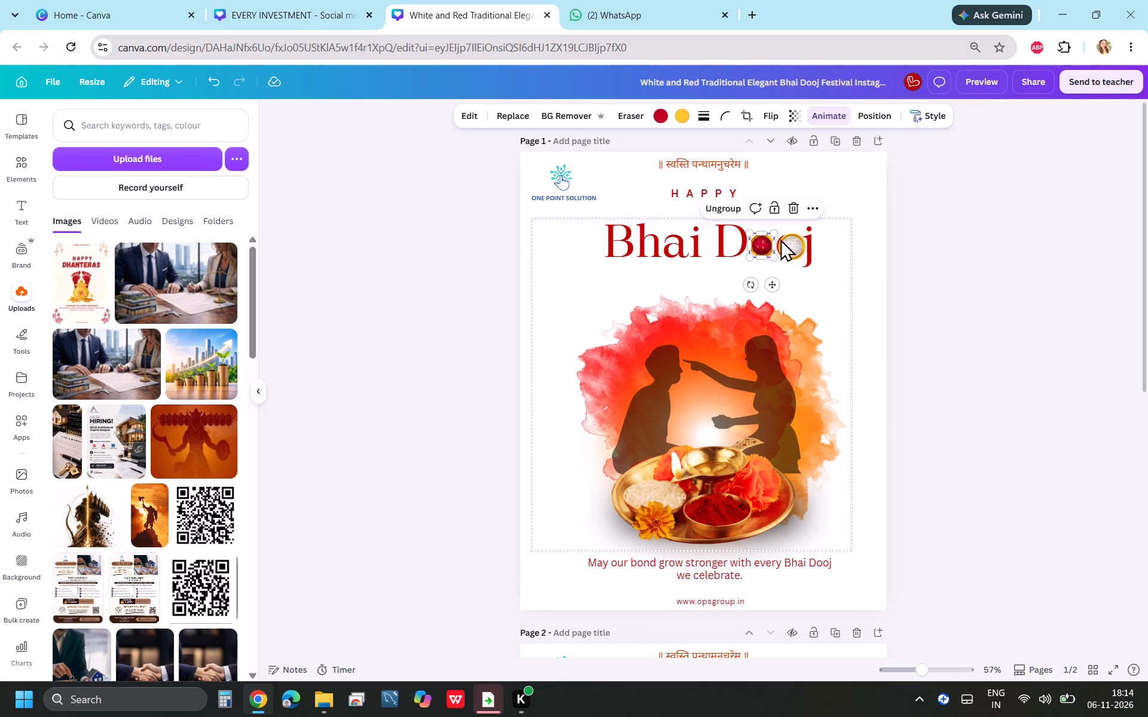
# Nudge the white rice bowl inside the group left so it sits over the second "o" of "Dooj".
pyautogui.click(783, 240)
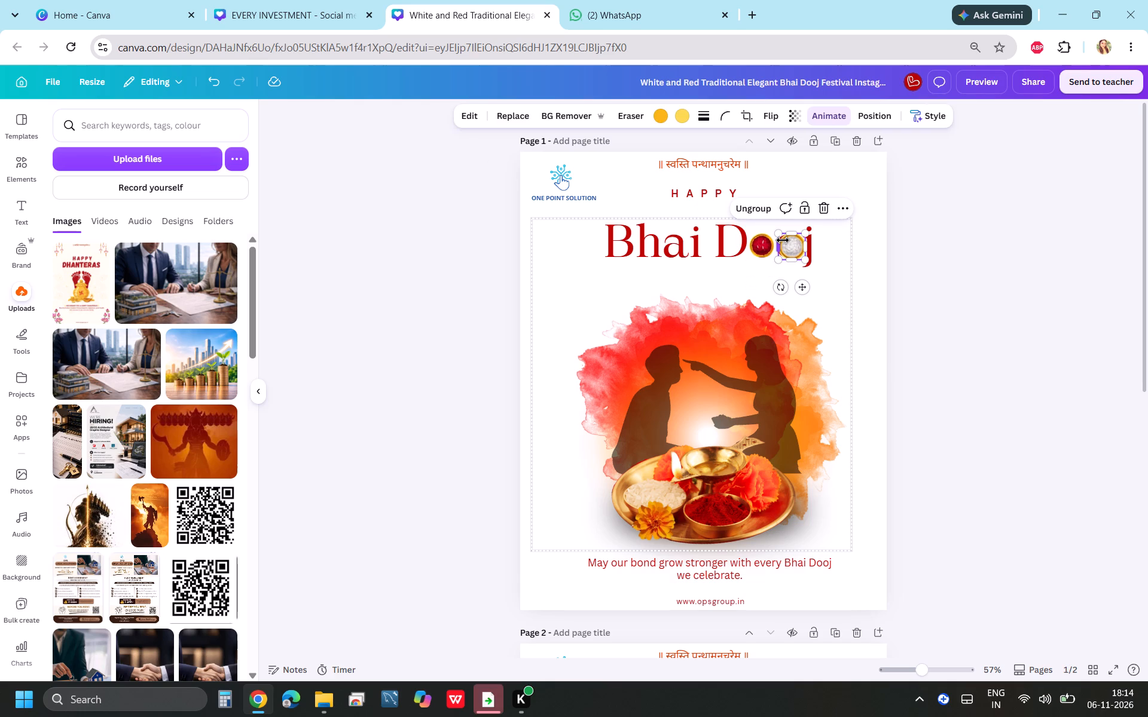
pyautogui.press('Left')
pyautogui.press('Left')
pyautogui.press('Left')
pyautogui.press('Left')
pyautogui.press('Left')
pyautogui.press('Left')
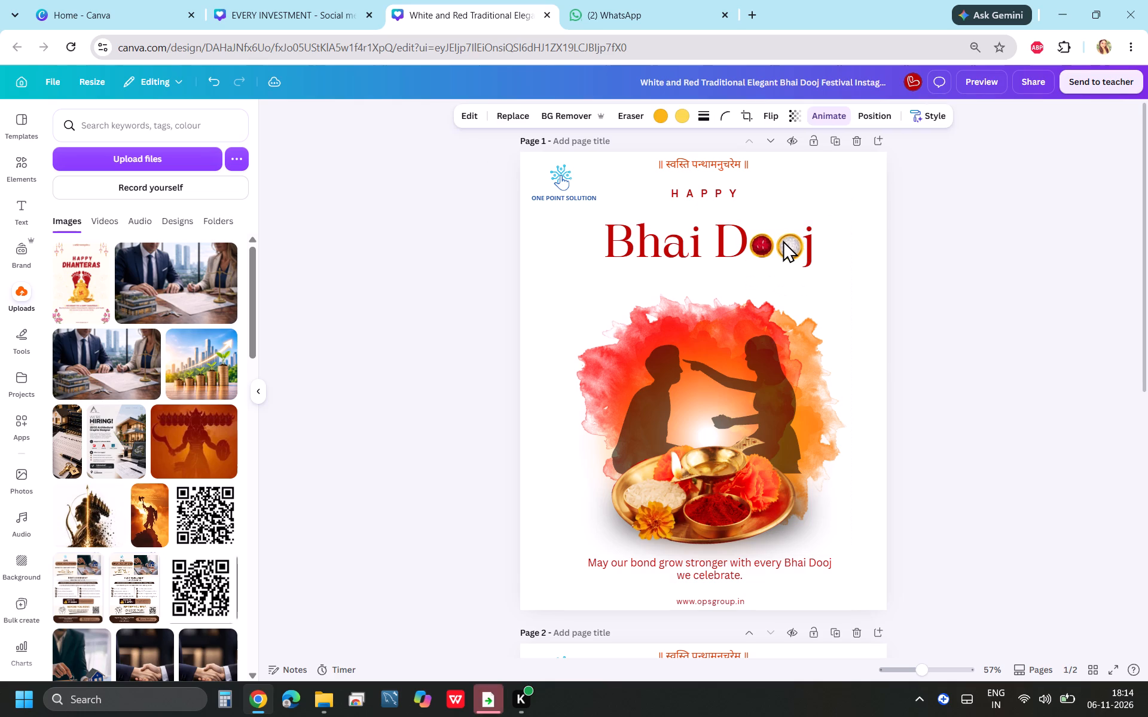
pyautogui.press('Left')
pyautogui.press('Left')
pyautogui.press('Left')
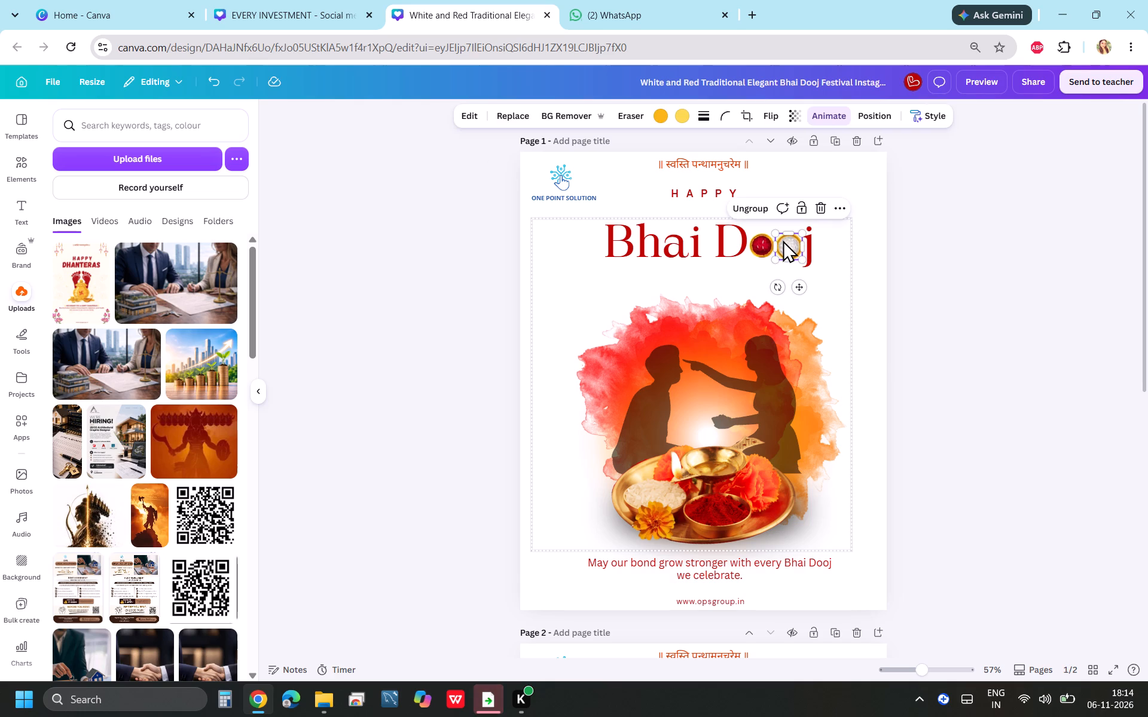
pyautogui.click(1046, 290)
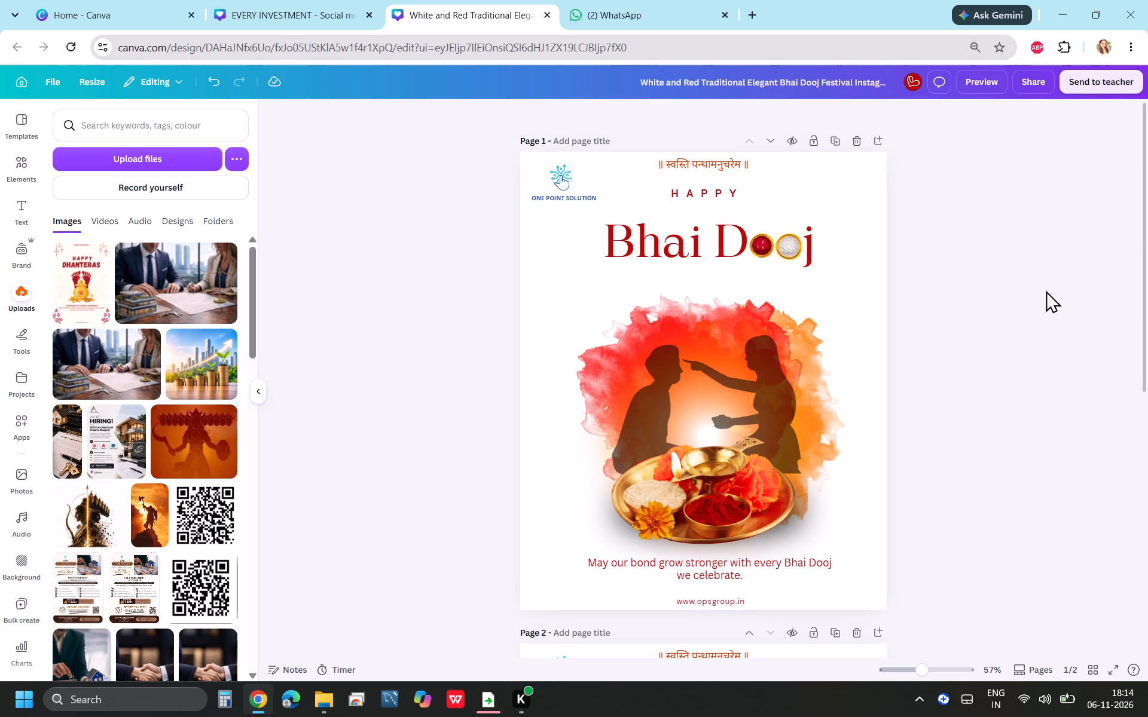
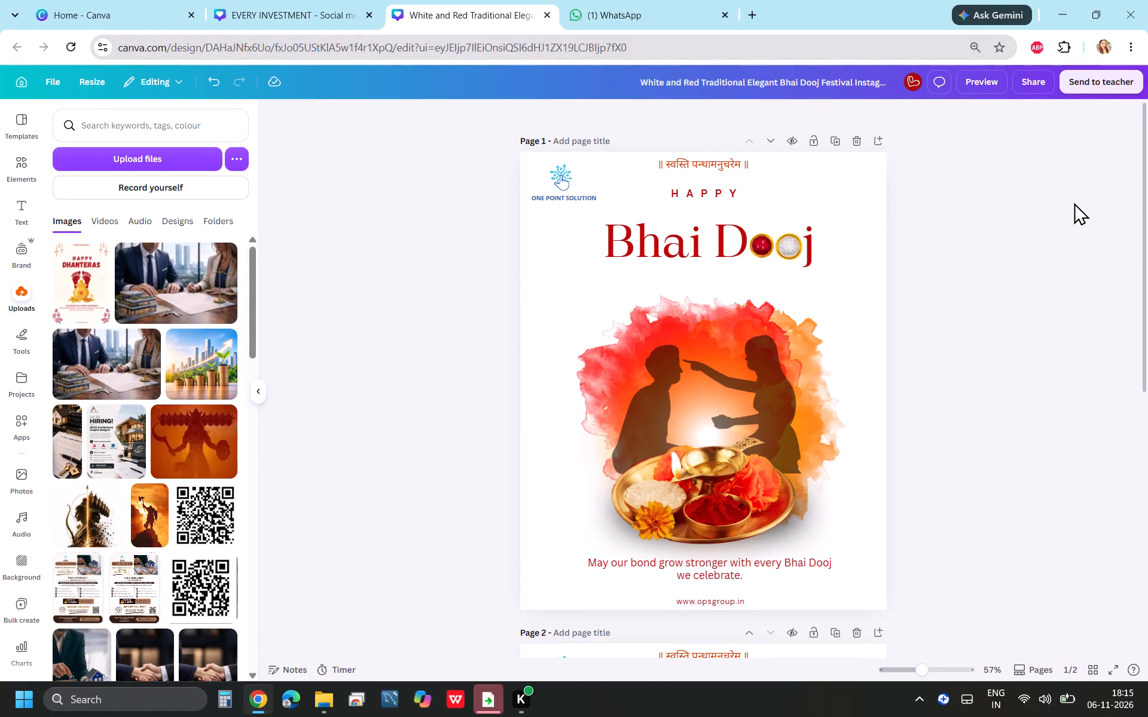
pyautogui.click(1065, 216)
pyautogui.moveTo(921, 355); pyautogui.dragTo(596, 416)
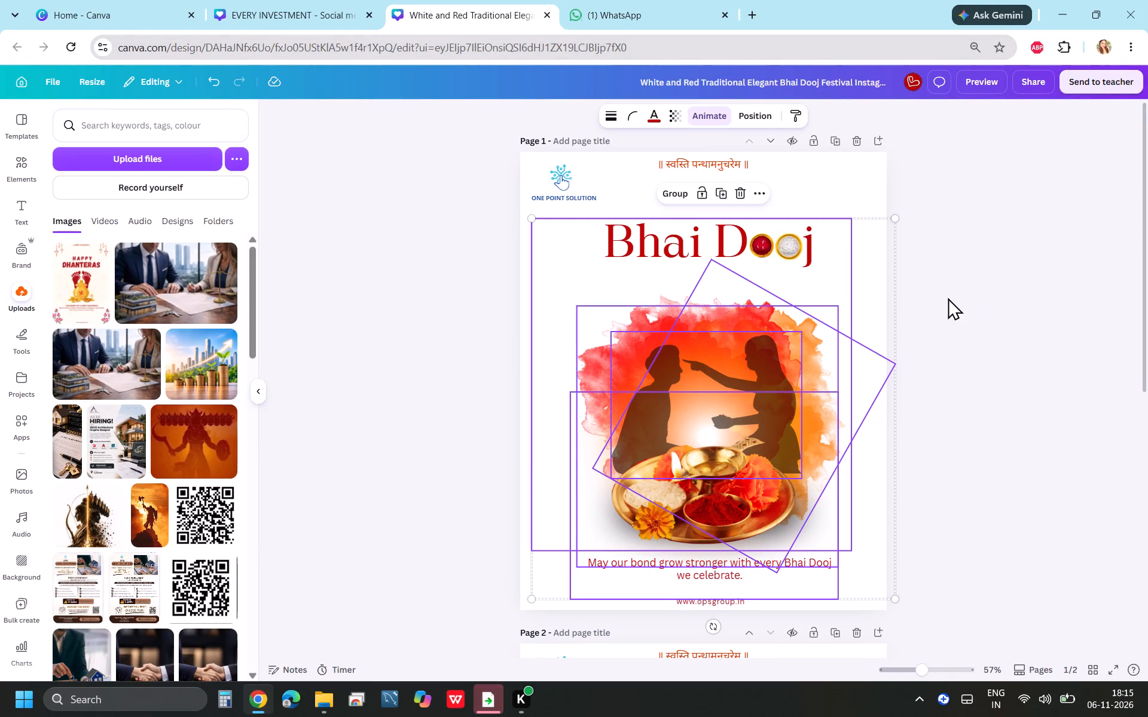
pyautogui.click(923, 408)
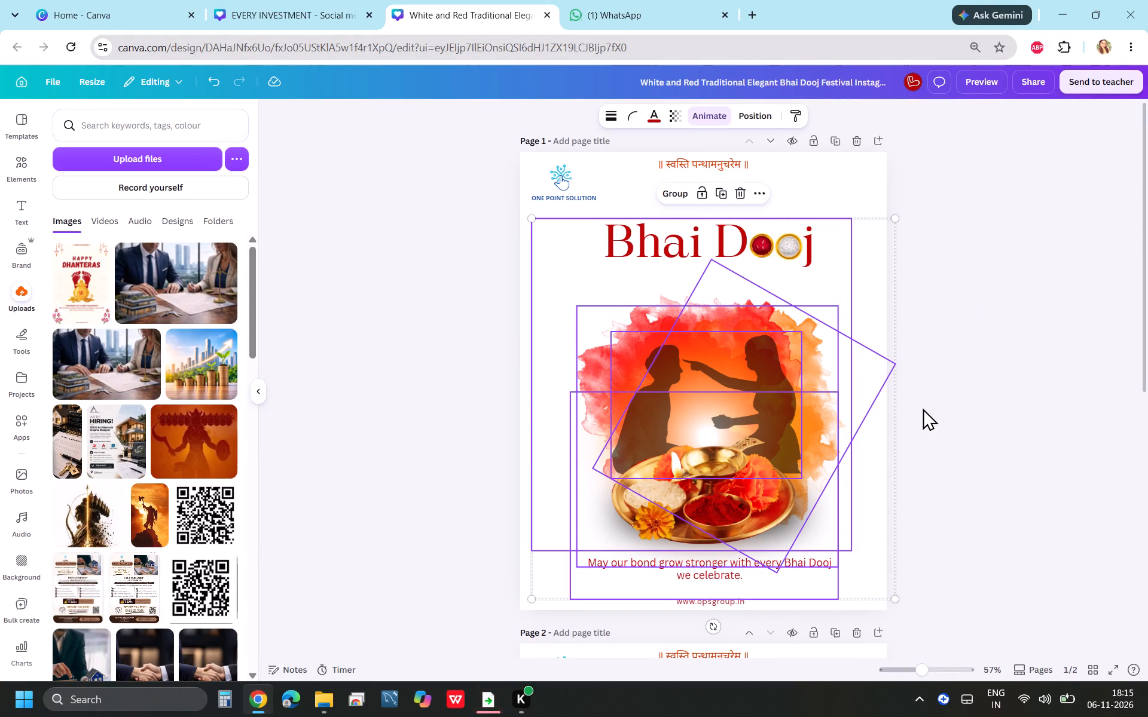
# Select the brother-sister silhouettes, the orange glow and the puja plate on page 1 together and nudge them slightly upward.
pyautogui.keyDown('shift'); pyautogui.click(734, 358); pyautogui.keyUp('shift')
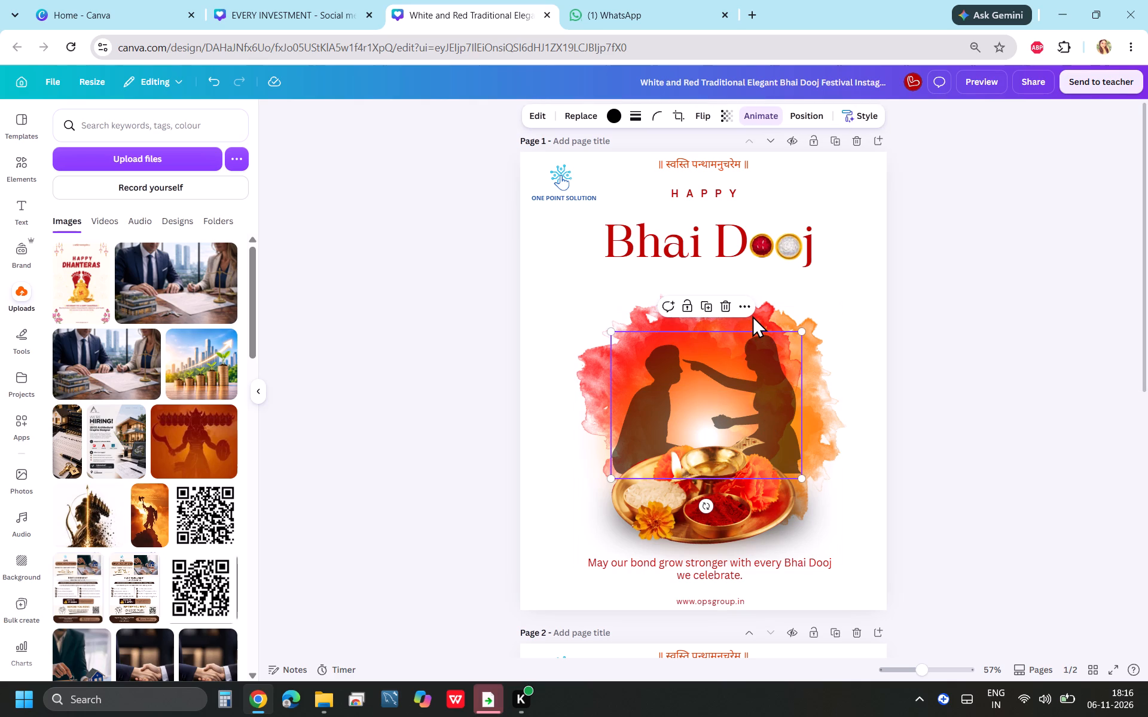
pyautogui.keyDown('shift'); pyautogui.click(752, 315); pyautogui.keyUp('shift')
pyautogui.keyDown('shift'); pyautogui.click(778, 306); pyautogui.keyUp('shift')
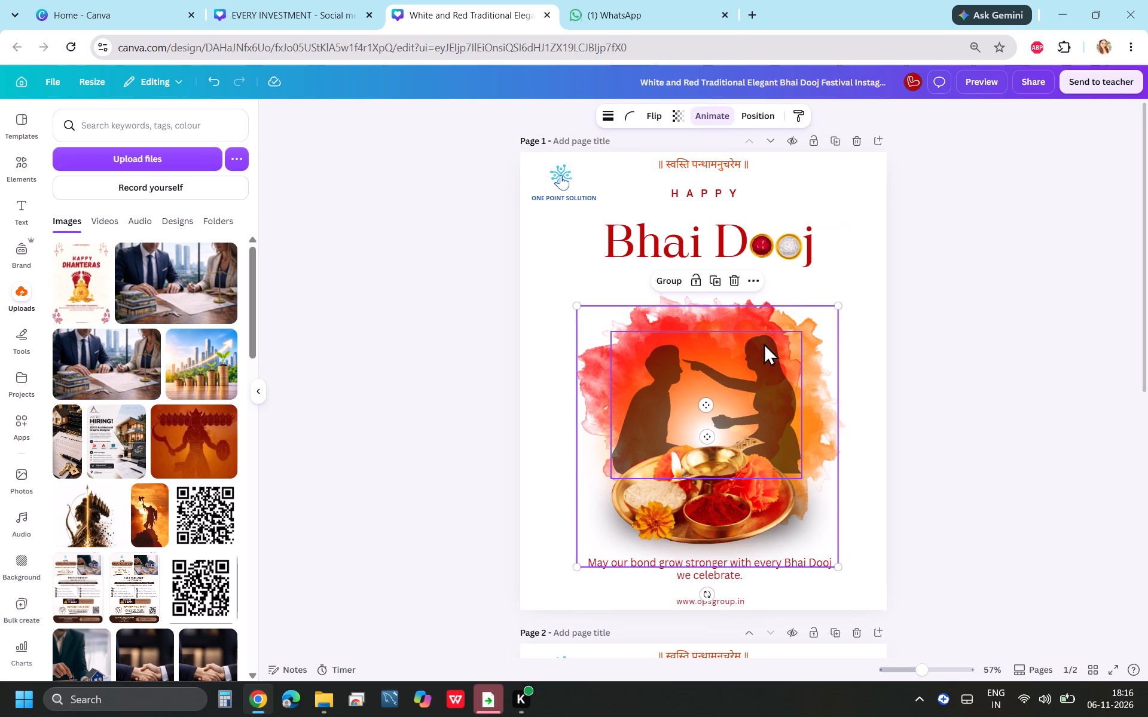
pyautogui.keyDown('shift'); pyautogui.click(823, 414); pyautogui.keyUp('shift')
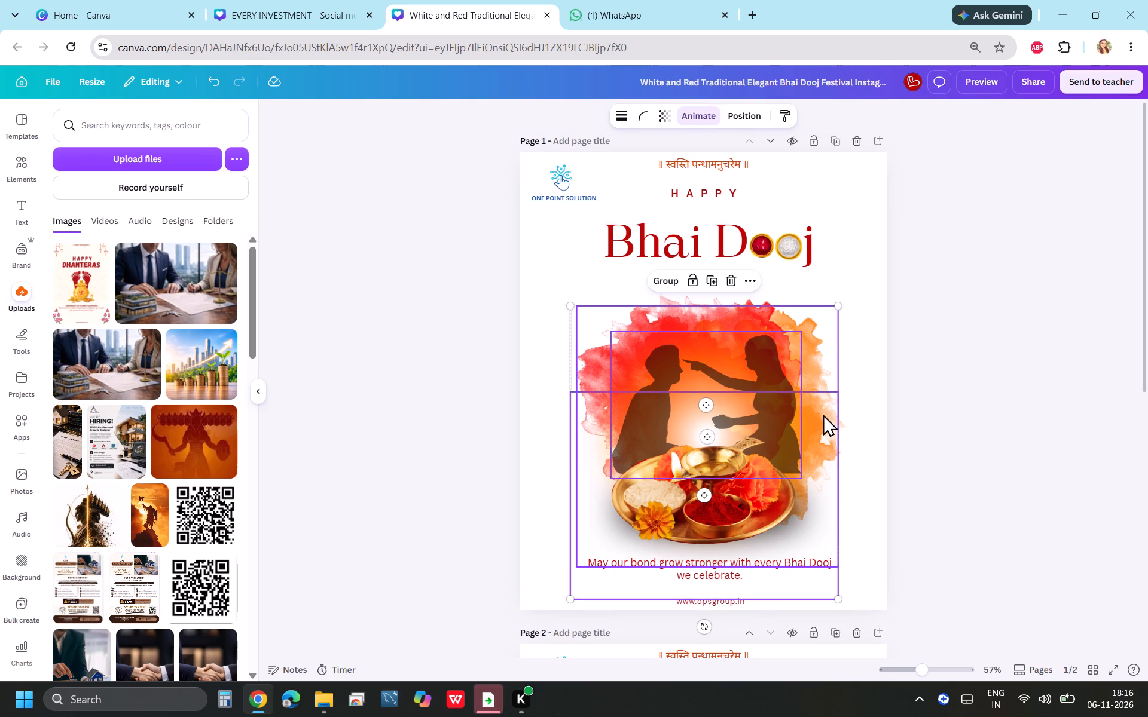
pyautogui.press('Up')
pyautogui.press('Up')
pyautogui.press('Up')
pyautogui.press('Up')
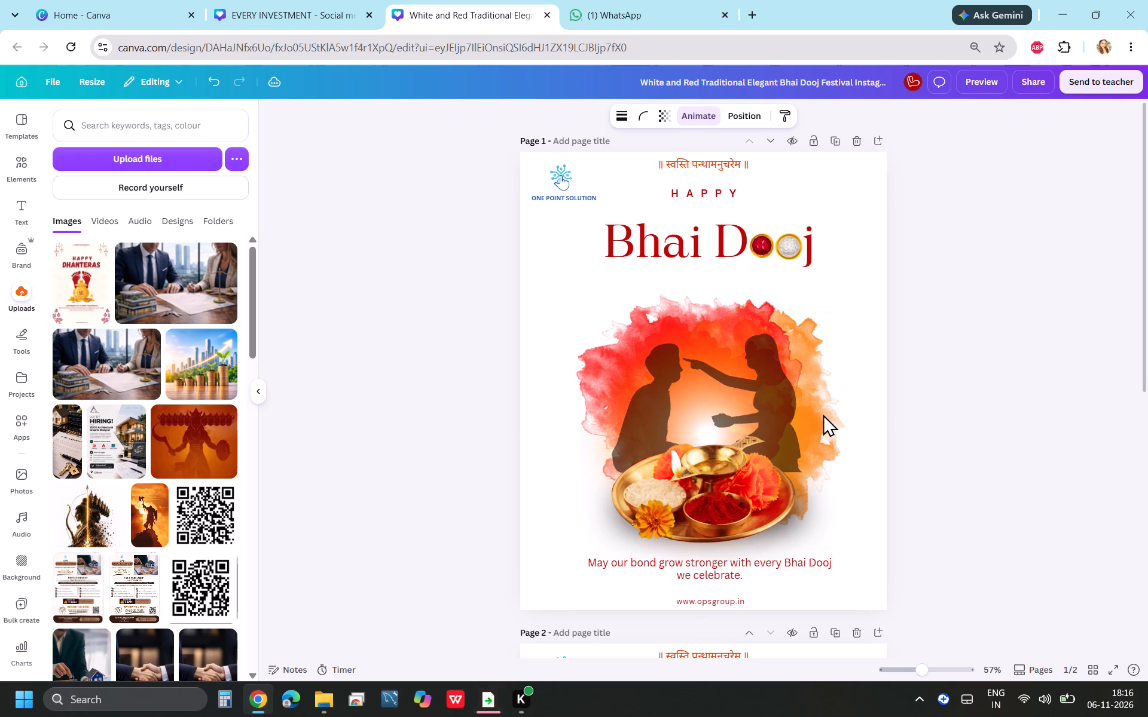
pyautogui.press('Up')
pyautogui.press('Up')
pyautogui.press('Up')
pyautogui.press('Up')
pyautogui.press('Up')
pyautogui.press('Up')
pyautogui.press('Up')
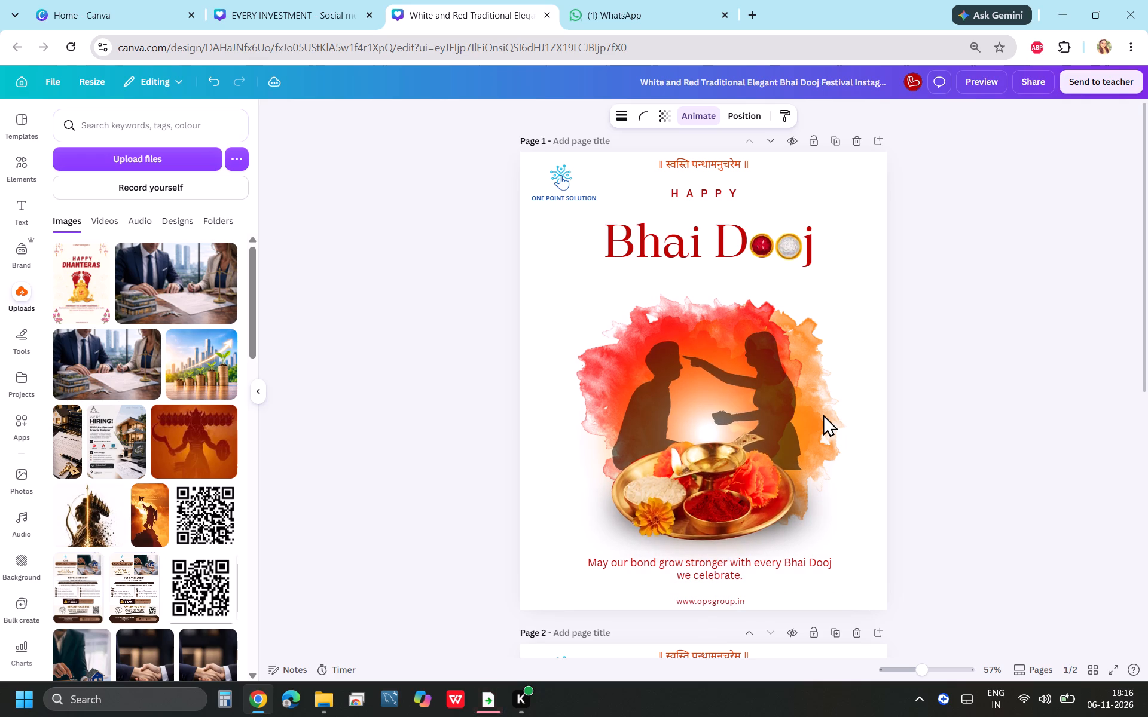
pyautogui.press('Up')
pyautogui.press('Up')
pyautogui.press('Up')
pyautogui.press('Up')
pyautogui.press('Up')
pyautogui.press('Up')
pyautogui.press('Up')
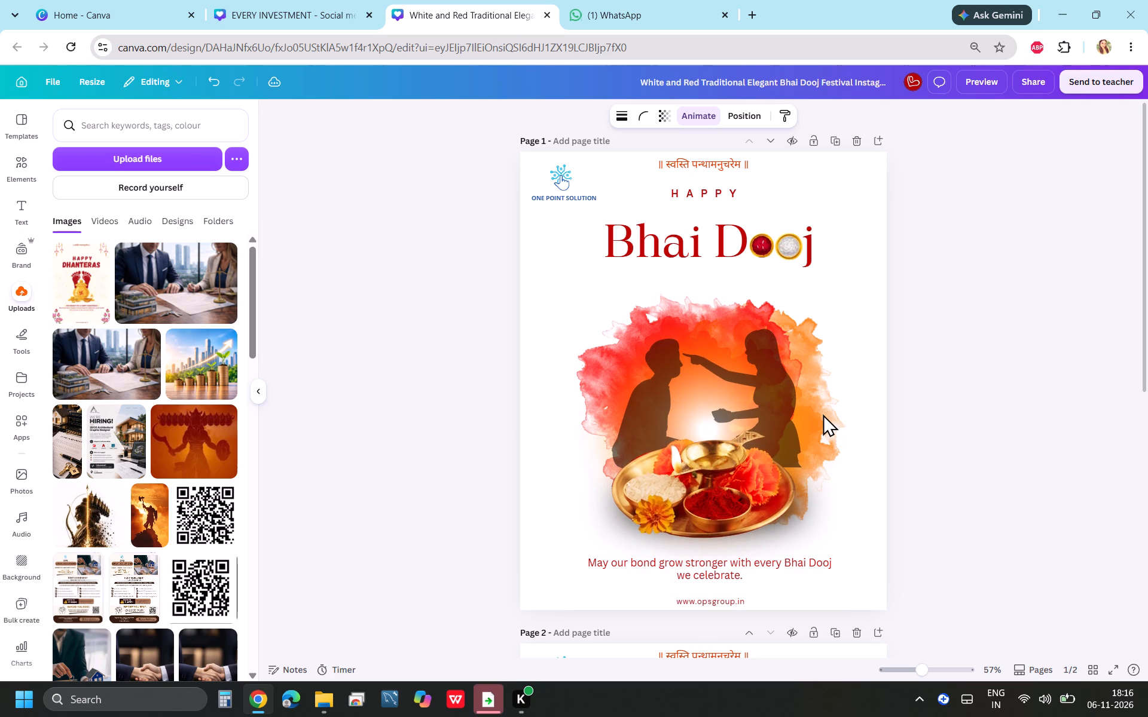
pyautogui.press('Up')
pyautogui.press('Up')
pyautogui.press('Up')
pyautogui.press('Up')
pyautogui.press('Up')
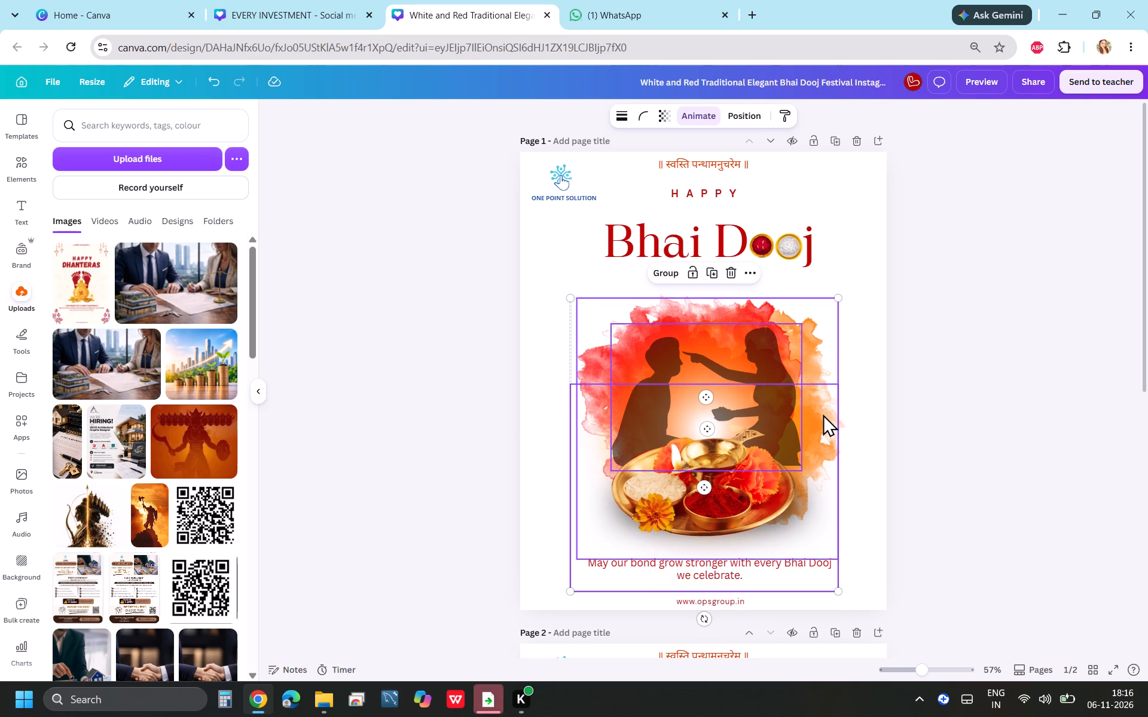
pyautogui.click(444, 464)
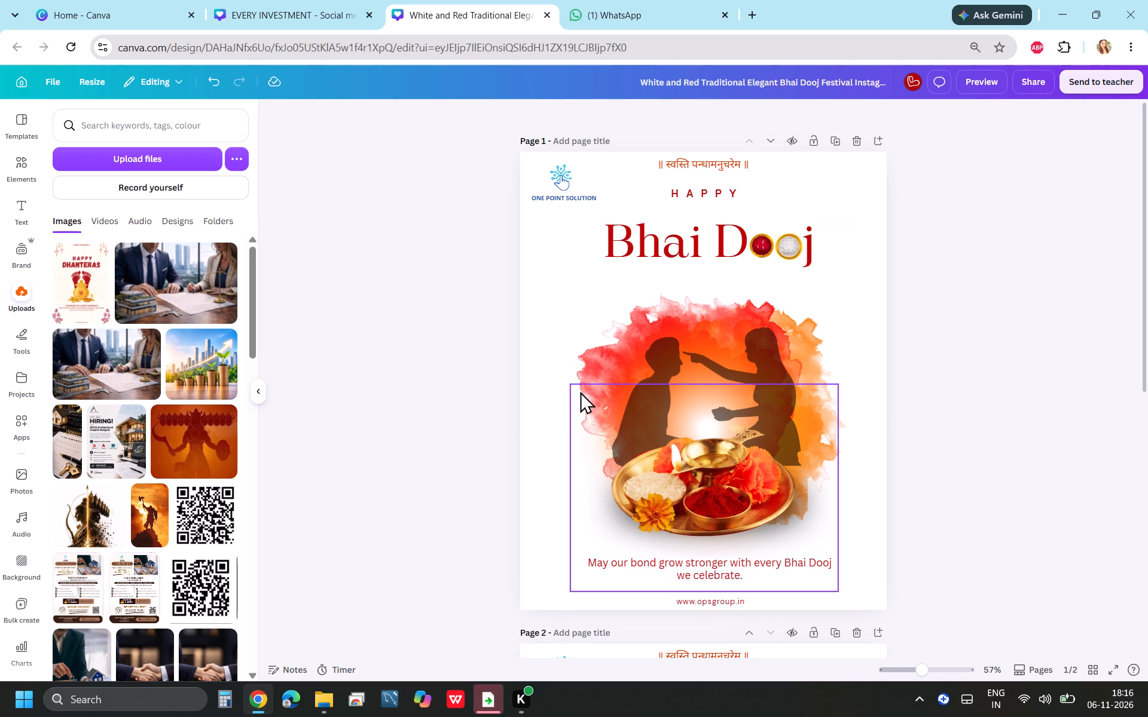
# Nudge only the orange glow behind the silhouettes further up, leaving the silhouettes and the puja plate in place.
pyautogui.click(578, 367)
pyautogui.press('Up')
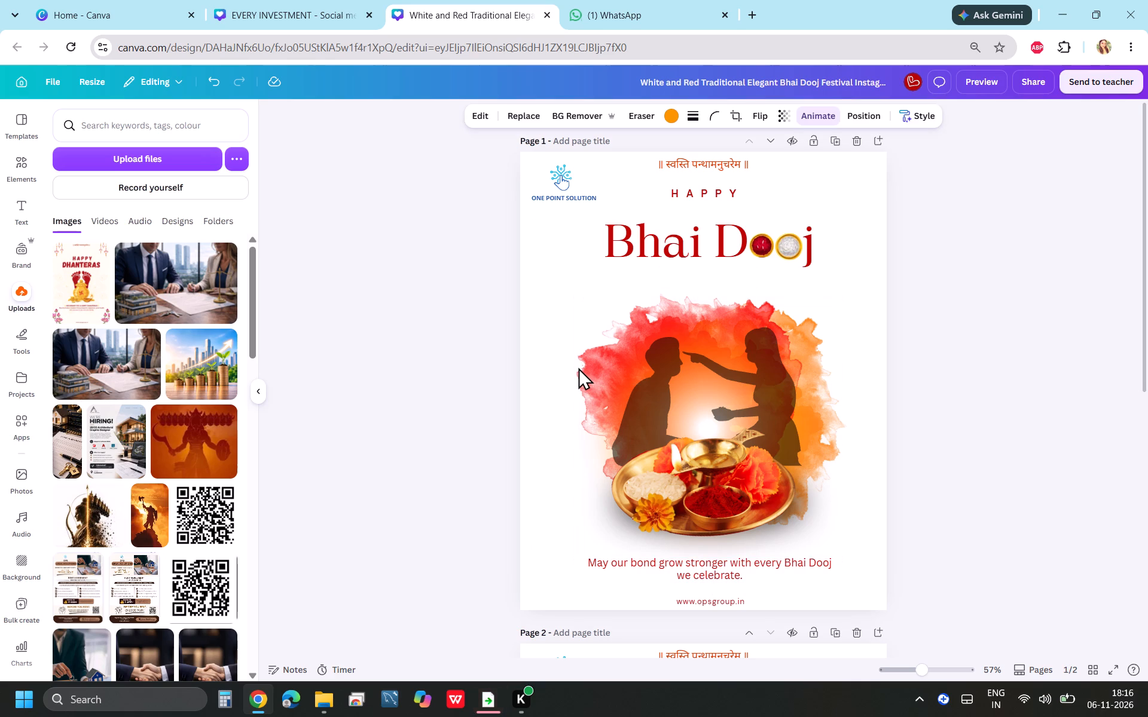
pyautogui.press('Up')
pyautogui.press('Up')
pyautogui.press('Up')
pyautogui.press('Up')
pyautogui.press('Up')
pyautogui.press('Up')
pyautogui.press('Up')
pyautogui.press('Up')
pyautogui.press('Up')
pyautogui.press('Up')
pyautogui.press('Up')
pyautogui.press('Up')
pyautogui.press('Up')
pyautogui.press('Up')
pyautogui.press('Up')
pyautogui.press('Up')
pyautogui.press('Up')
pyautogui.press('Up')
pyautogui.press('Up')
pyautogui.press('Up')
pyautogui.press('Up')
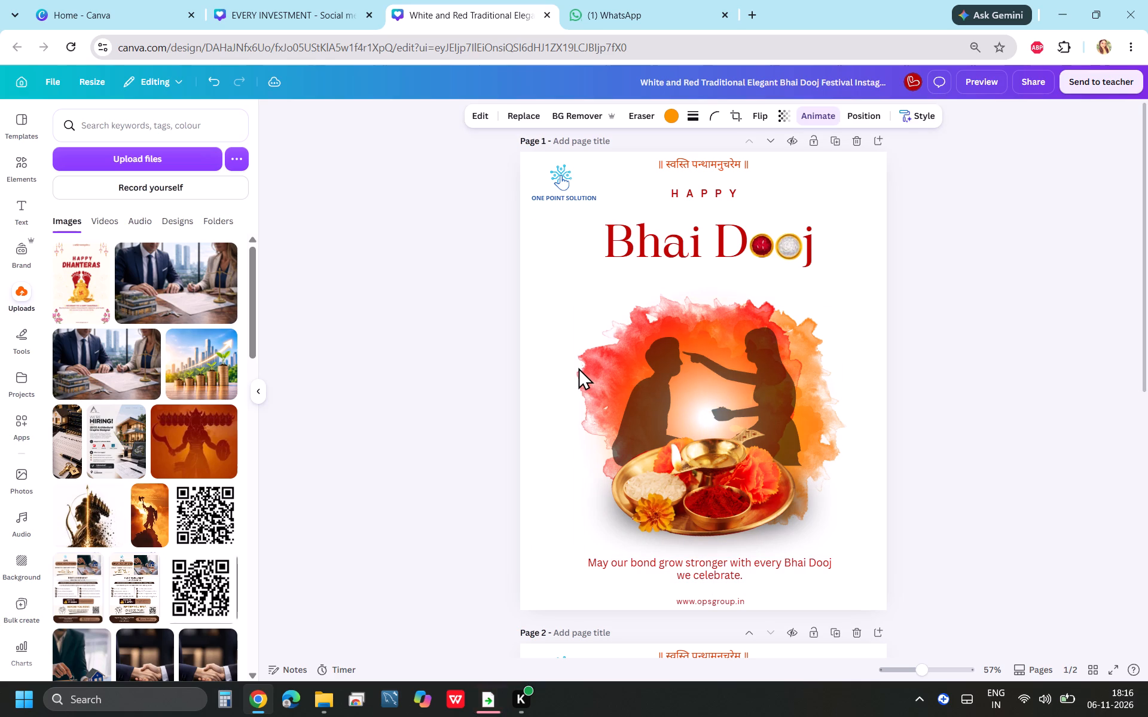
pyautogui.press('Up')
pyautogui.press('Up')
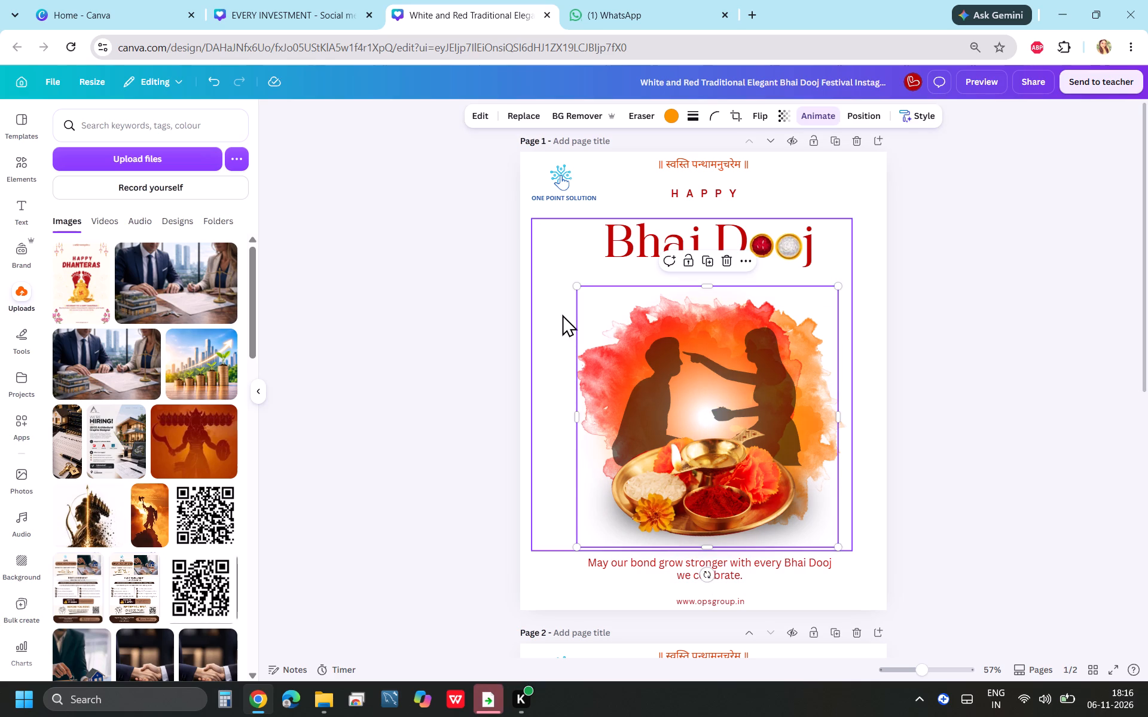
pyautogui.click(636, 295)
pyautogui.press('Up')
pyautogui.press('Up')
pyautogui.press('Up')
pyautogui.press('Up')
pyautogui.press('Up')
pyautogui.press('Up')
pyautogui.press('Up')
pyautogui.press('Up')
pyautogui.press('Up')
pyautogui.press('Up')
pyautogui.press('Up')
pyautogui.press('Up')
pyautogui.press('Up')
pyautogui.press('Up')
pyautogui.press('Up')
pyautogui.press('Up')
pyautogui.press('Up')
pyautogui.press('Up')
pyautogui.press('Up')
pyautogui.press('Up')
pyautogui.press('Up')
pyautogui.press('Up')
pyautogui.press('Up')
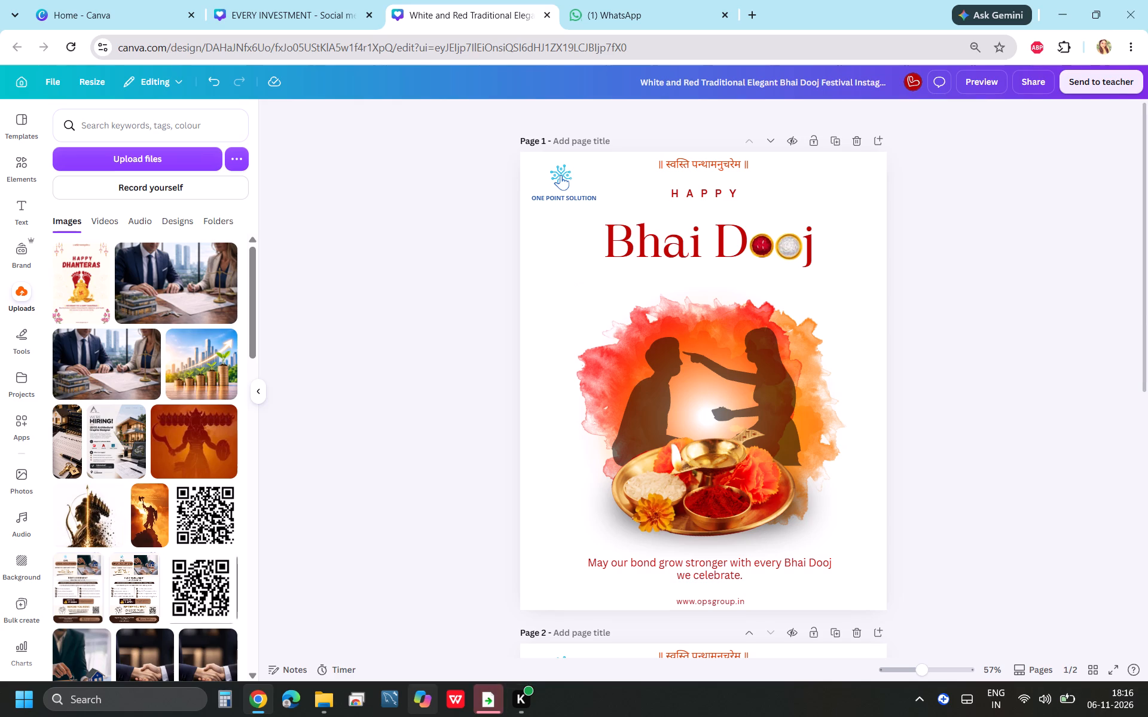
# Move the puja plate group slightly right and down so it sits centred beneath the silhouettes, above the greeting message.
pyautogui.click(820, 442)
pyautogui.moveTo(820, 442); pyautogui.dragTo(821, 441)
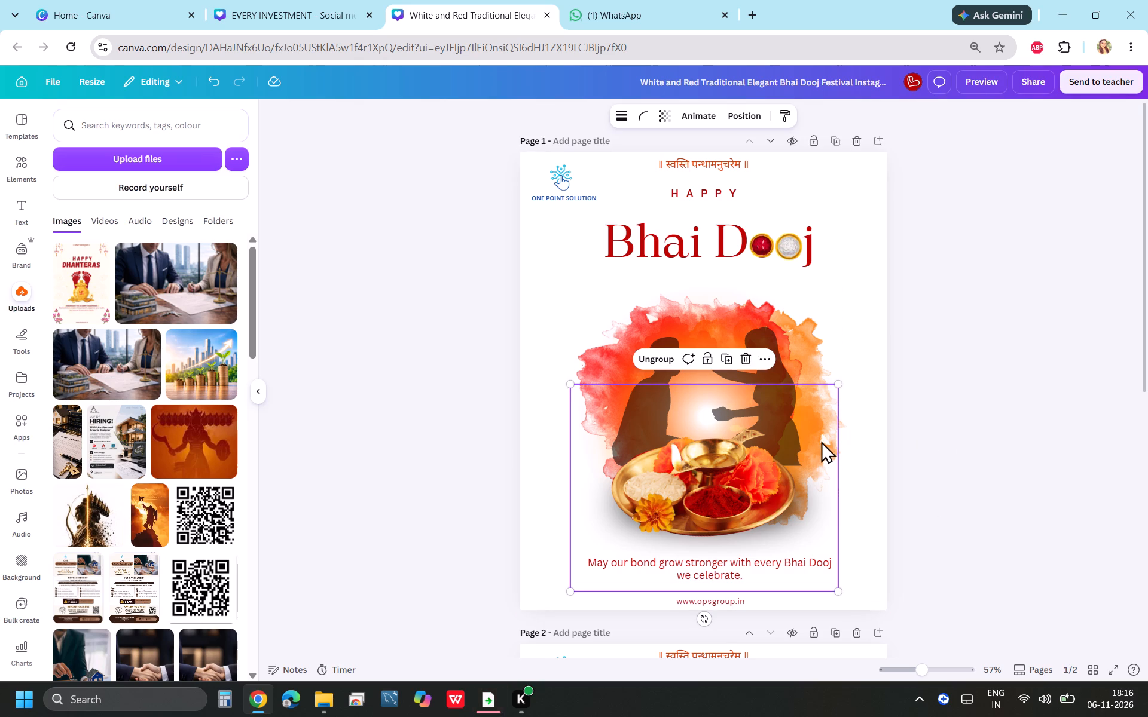
pyautogui.moveTo(821, 441); pyautogui.dragTo(831, 445)
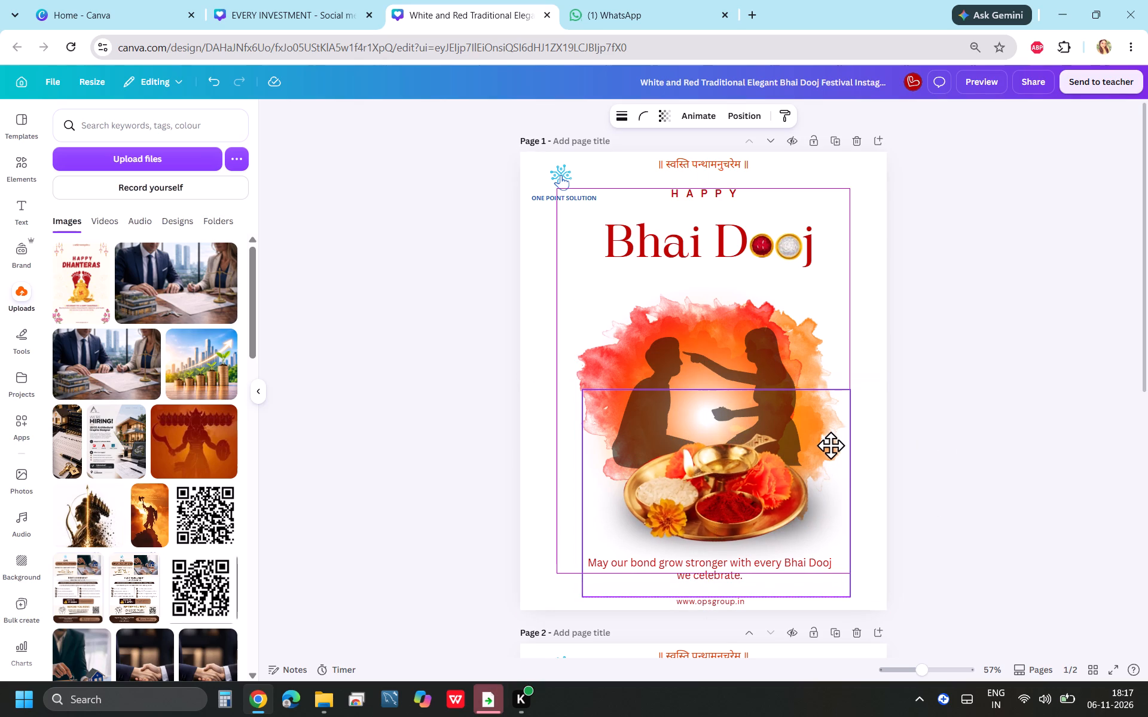
pyautogui.moveTo(831, 445); pyautogui.dragTo(828, 446)
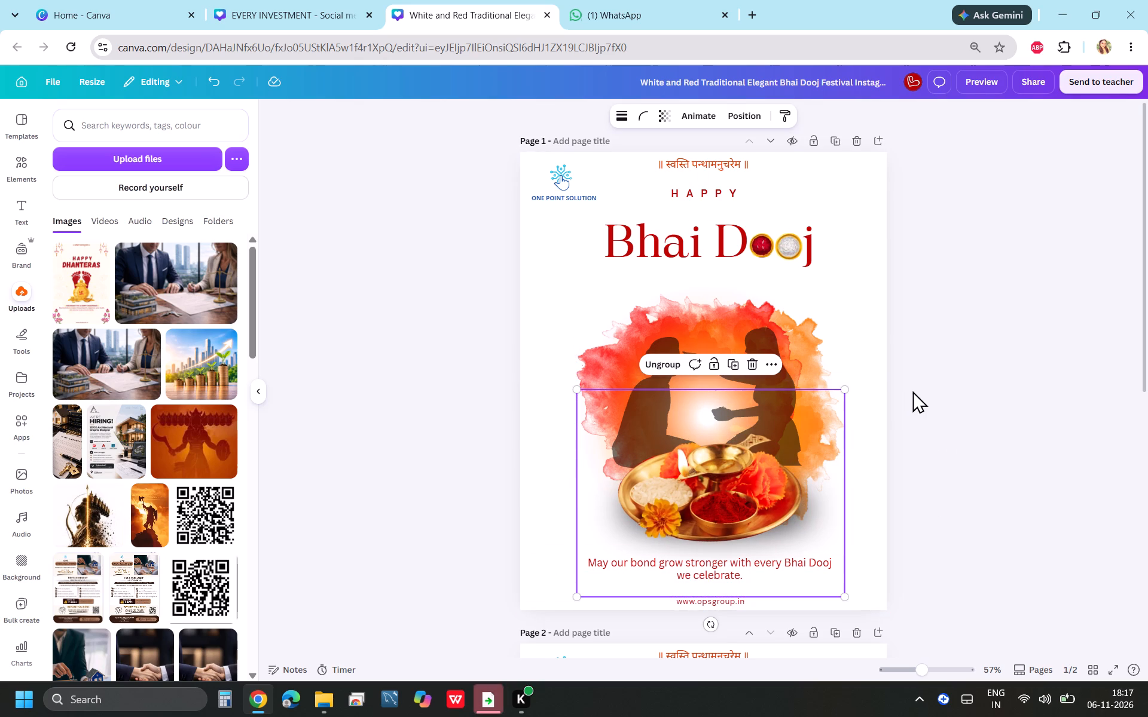
pyautogui.click(914, 390)
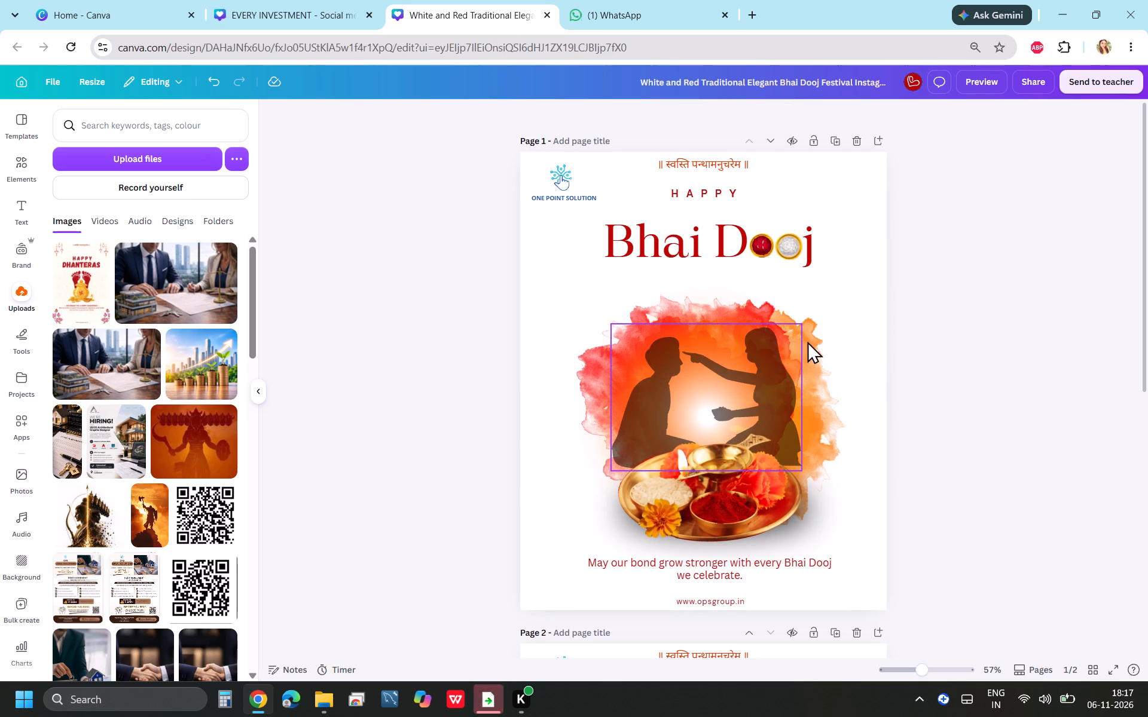
# Move the orange glow behind the silhouettes up until its top edge reaches the bottom of the "Bhai Dooj" title.
pyautogui.click(813, 354)
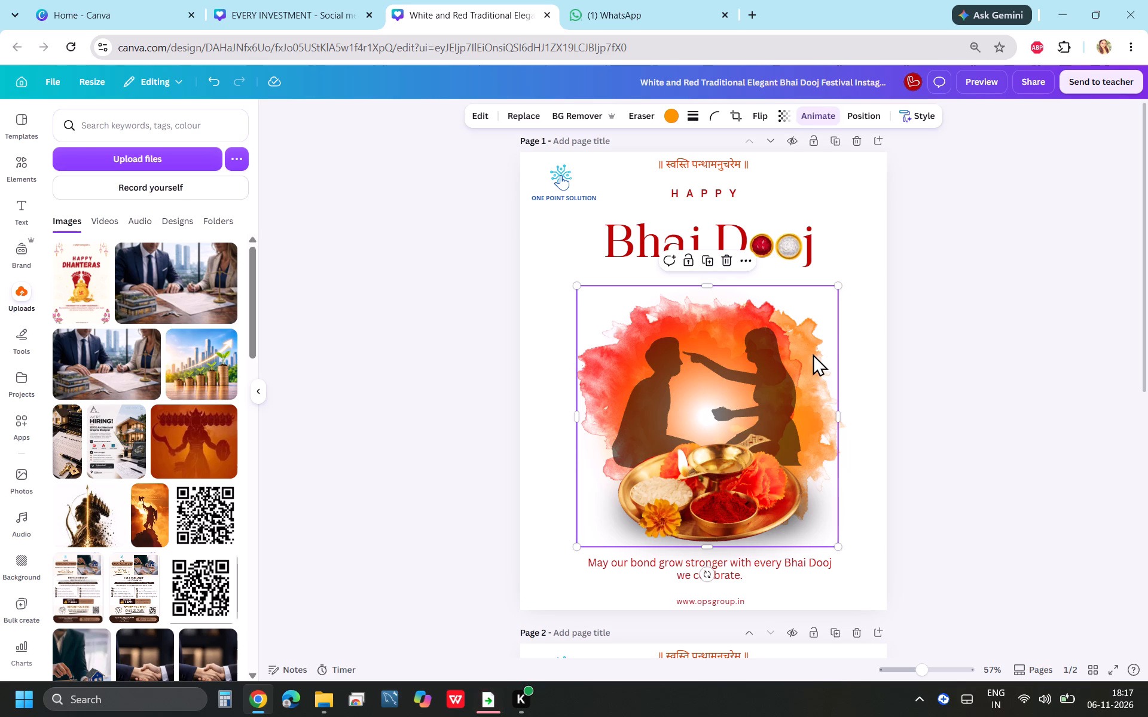
pyautogui.press('Up')
pyautogui.press('Up')
pyautogui.press('Up')
pyautogui.press('Up')
pyautogui.press('Up')
pyautogui.press('Up')
pyautogui.press('Up')
pyautogui.press('Up')
pyautogui.press('Up')
pyautogui.press('Up')
pyautogui.press('Up')
pyautogui.press('Up')
pyautogui.press('Up')
pyautogui.press('Up')
pyautogui.press('Up')
pyautogui.press('Up')
pyautogui.press('Up')
pyautogui.press('Up')
pyautogui.press('Up')
pyautogui.press('Up')
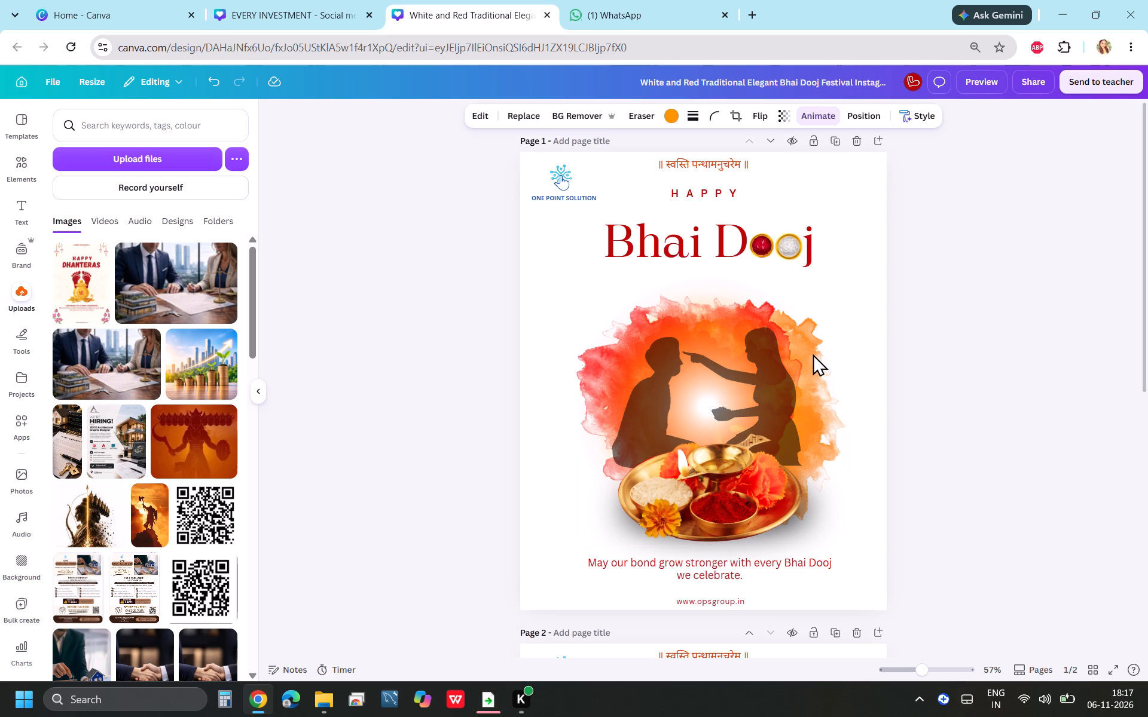
pyautogui.press('Up')
pyautogui.press('Up')
pyautogui.press('Up')
pyautogui.press('Up')
pyautogui.press('Up')
pyautogui.press('Up')
pyautogui.press('Up')
pyautogui.press('Up')
pyautogui.press('Up')
pyautogui.press('Up')
pyautogui.press('Up')
pyautogui.press('Up')
pyautogui.press('Up')
pyautogui.press('Up')
pyautogui.press('Up')
pyautogui.press('Up')
pyautogui.press('Up')
pyautogui.press('Up')
pyautogui.press('Up')
pyautogui.moveTo(807, 378); pyautogui.dragTo(807, 371)
pyautogui.click(691, 302)
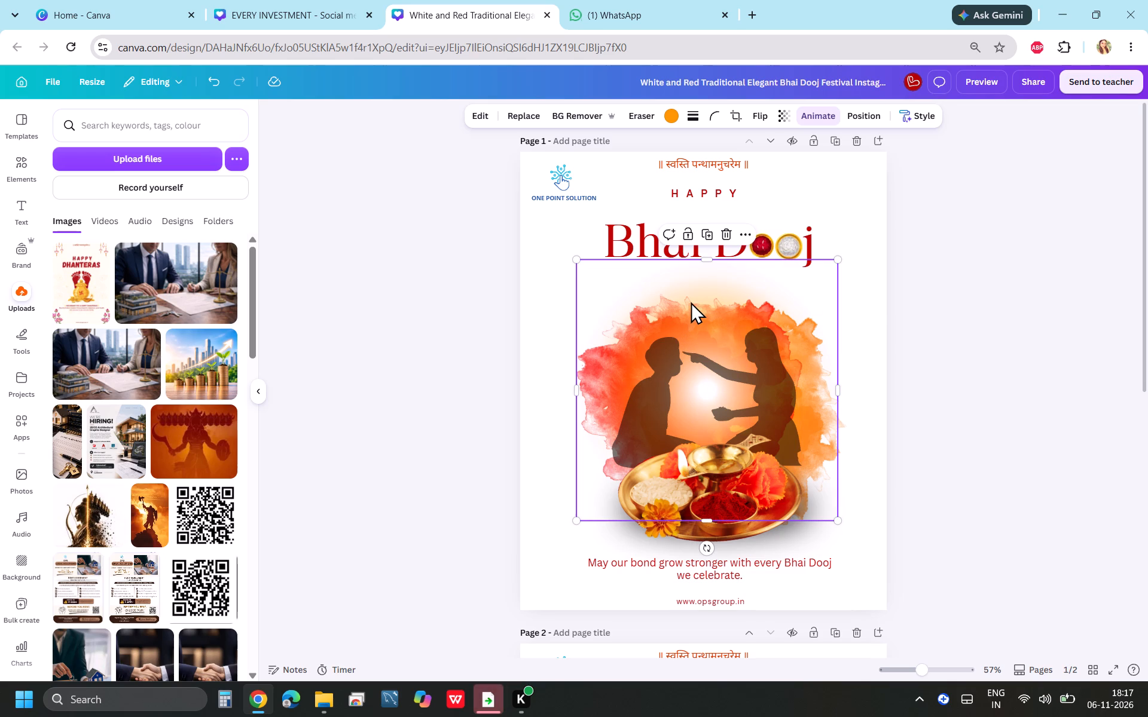
# Nudge the greeting message on page 1 slightly upward, closer to the puja plate.
pyautogui.click(1013, 336)
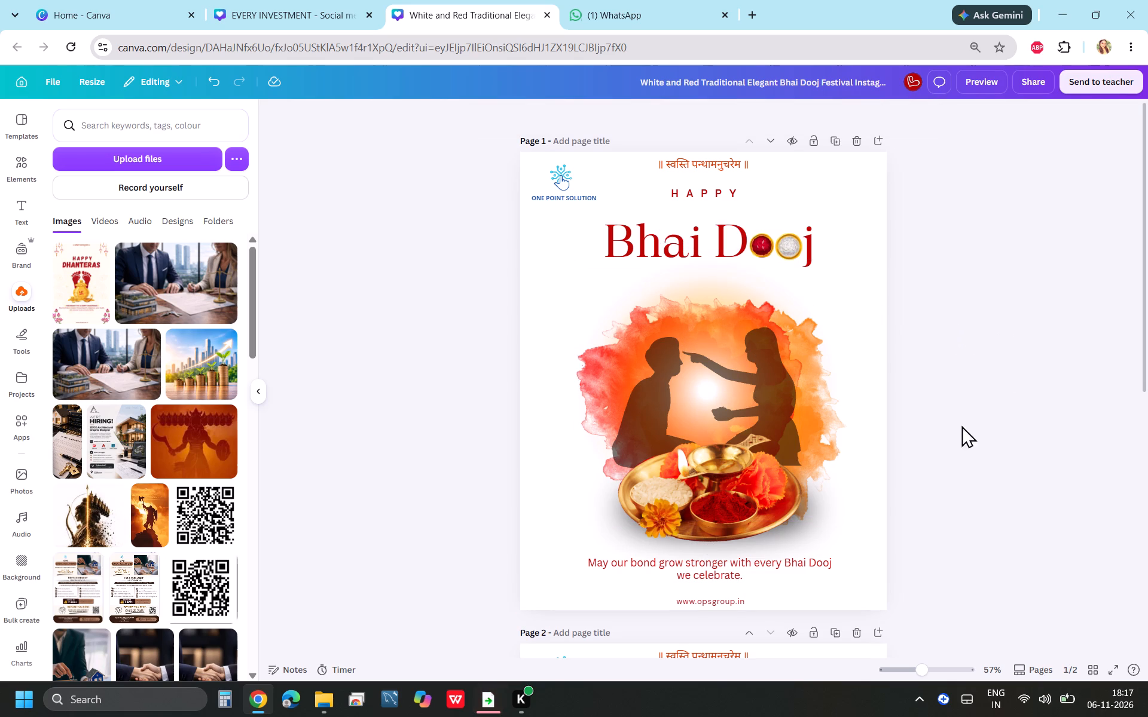
pyautogui.click(735, 576)
pyautogui.click(735, 576)
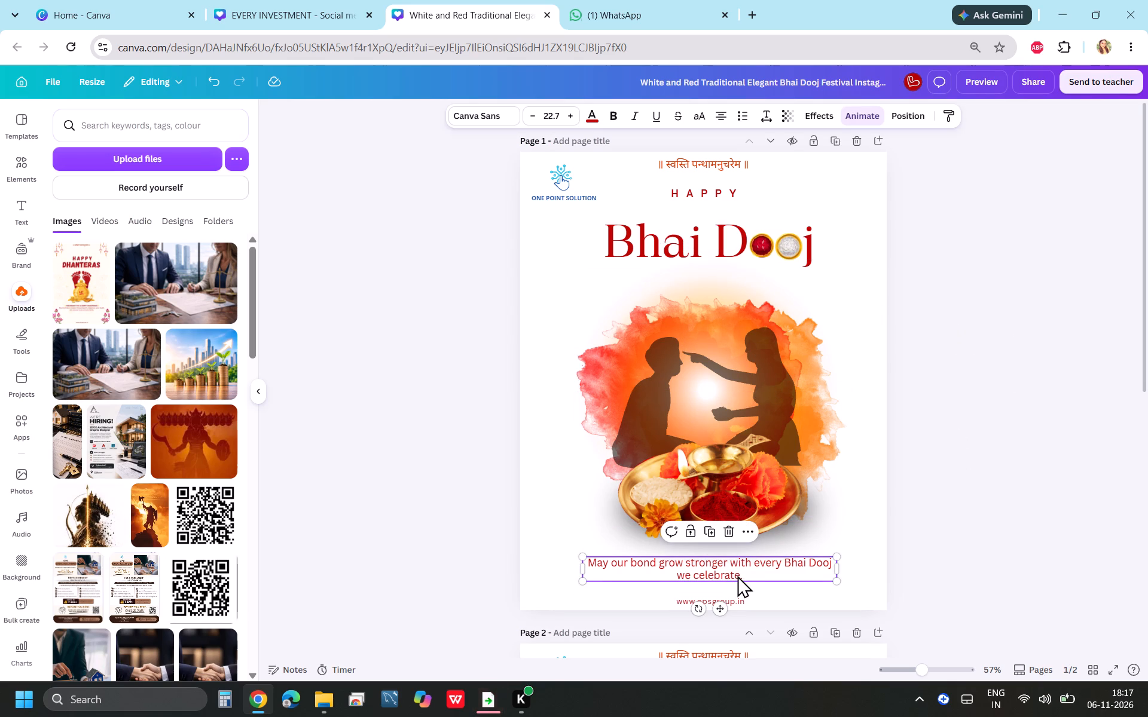
pyautogui.click(971, 505)
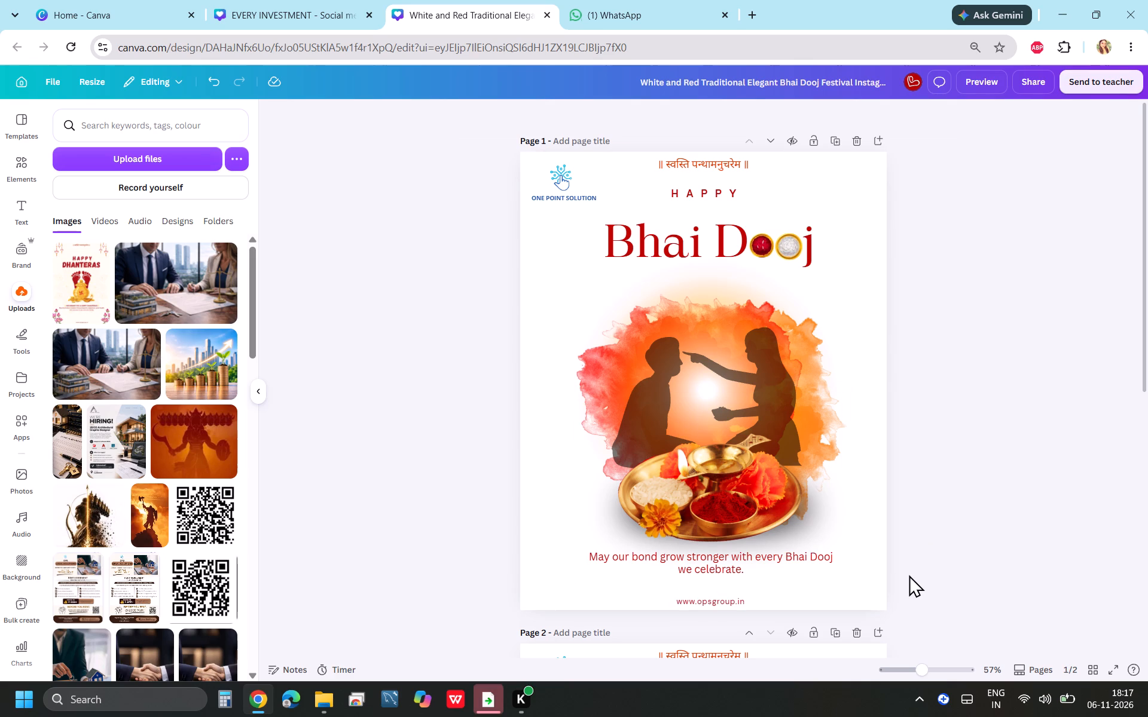
# Capture a screenshot region covering the whole page 1 design, extended to its full width, and copy it to the clipboard.
pyautogui.scroll(-11, 1135, 624)
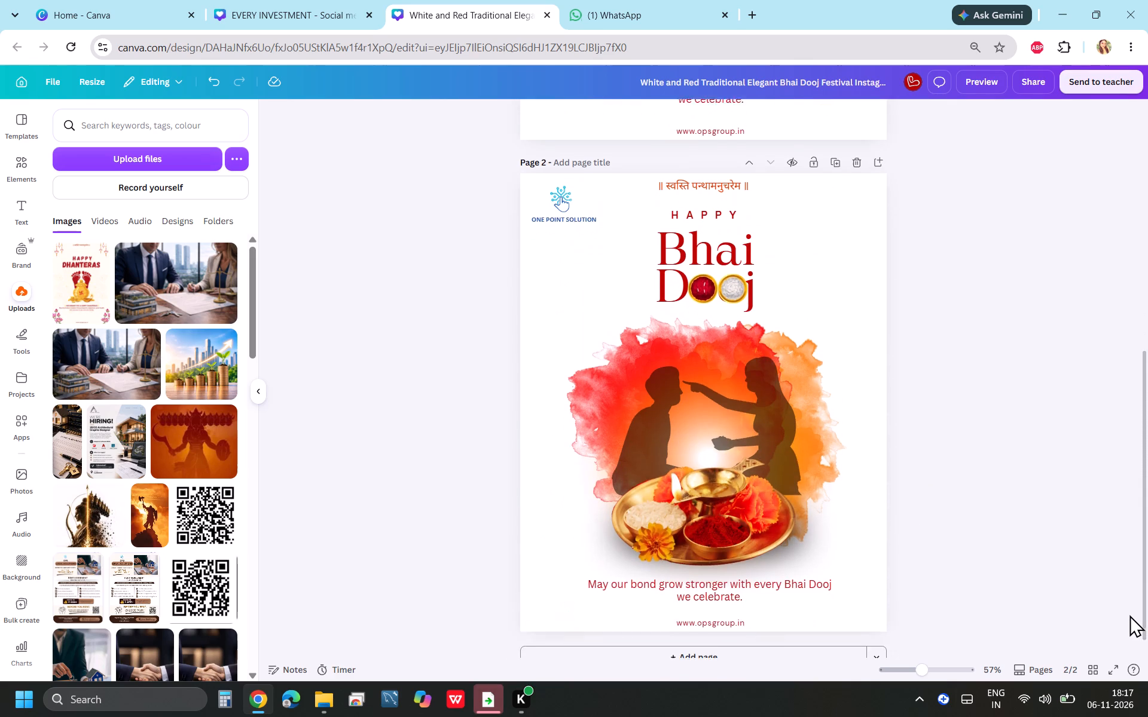
pyautogui.scroll(12, 1129, 615)
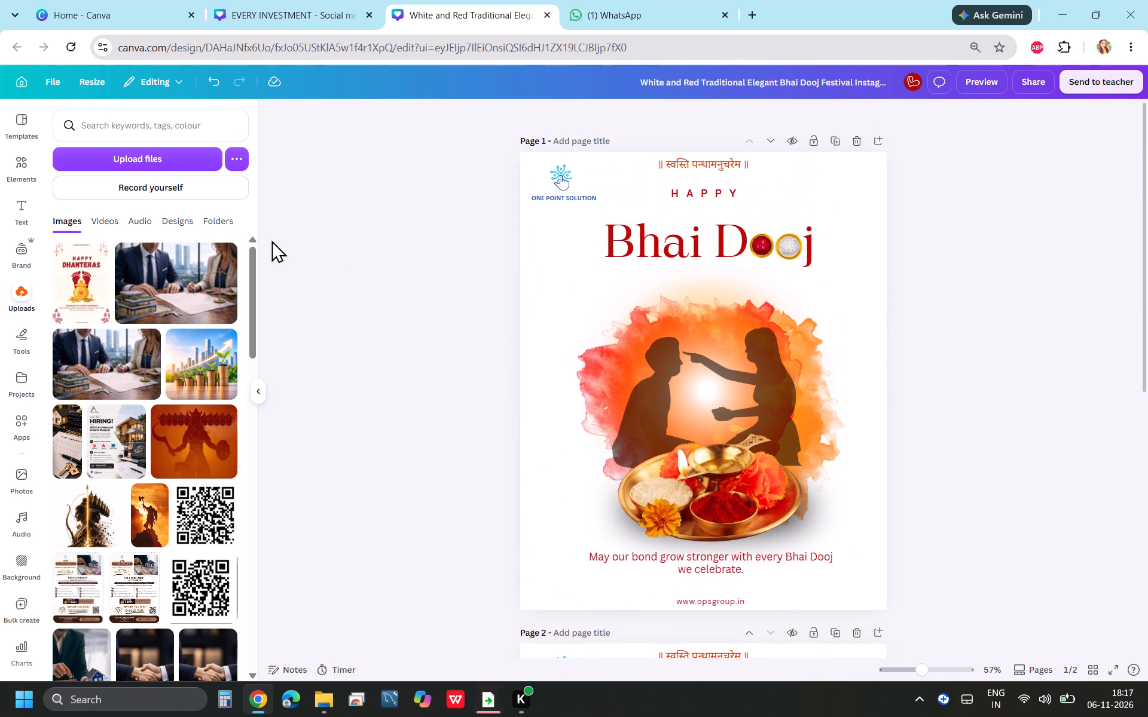
pyautogui.press('Print')
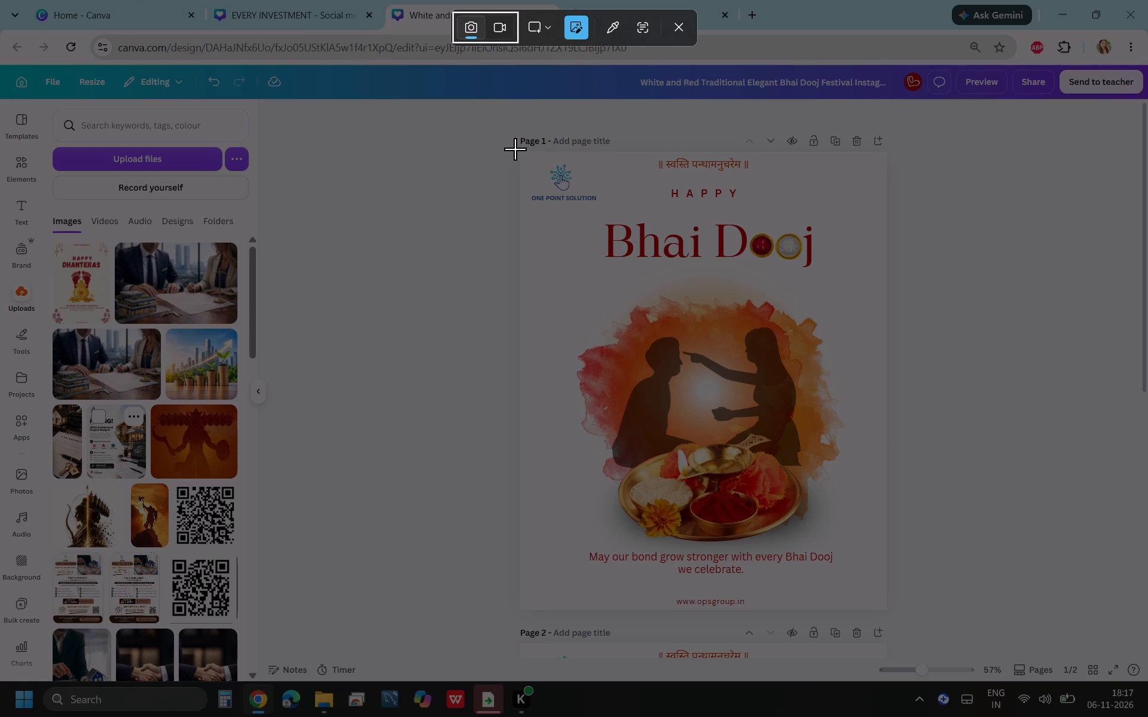
pyautogui.moveTo(515, 149); pyautogui.dragTo(877, 615)
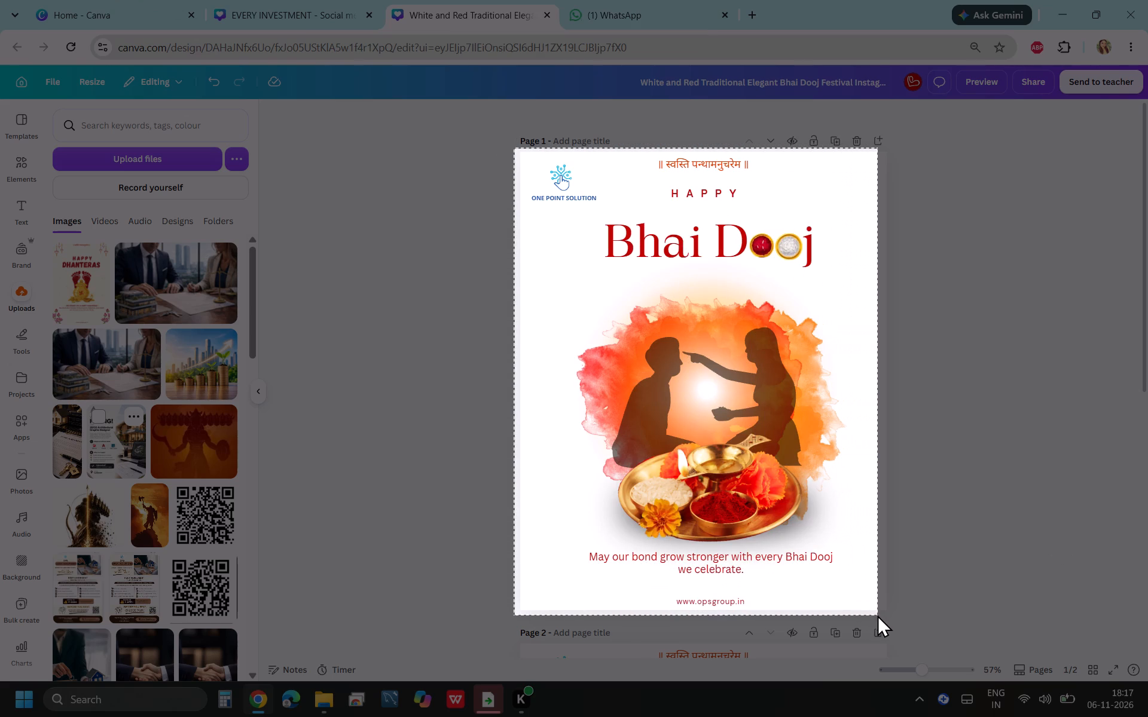
pyautogui.moveTo(877, 615); pyautogui.dragTo(893, 614)
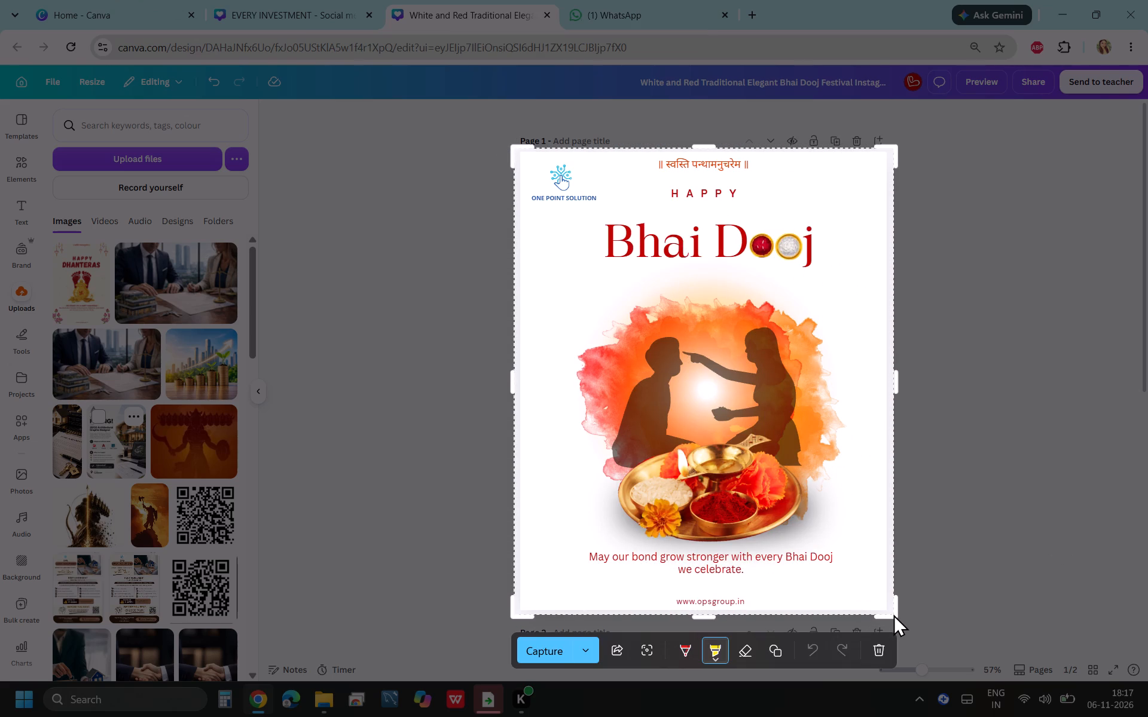
pyautogui.hotkey('ctrl', 'c')
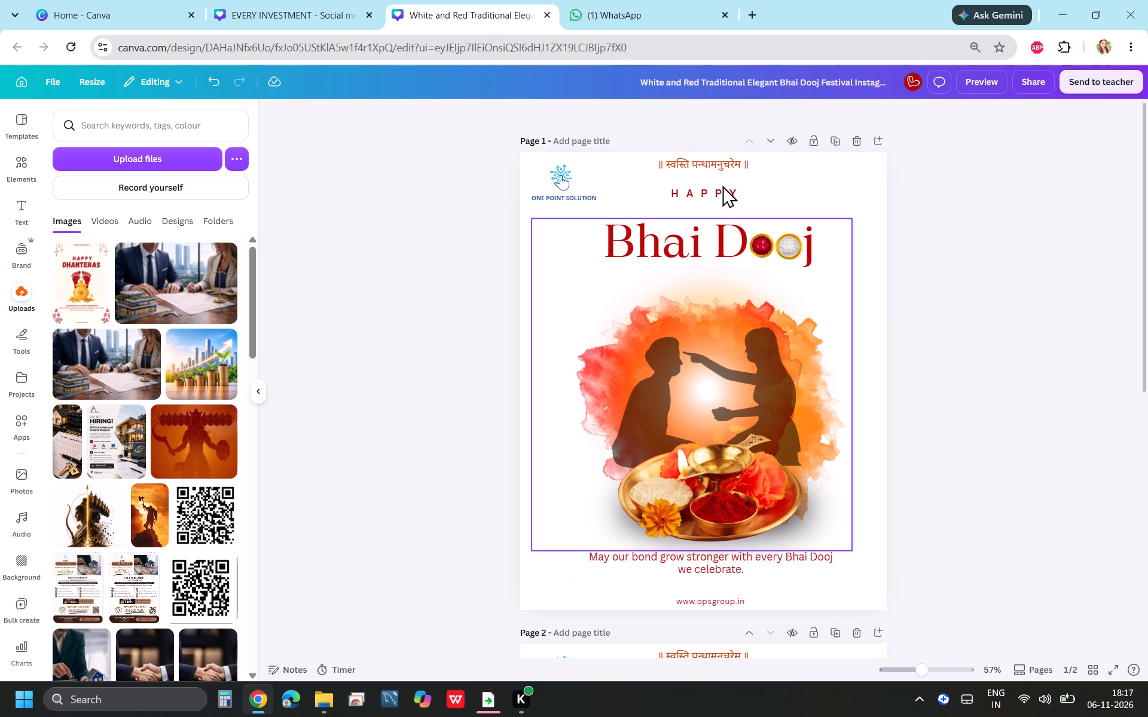
# Switch to WhatsApp.
pyautogui.click(633, 0)
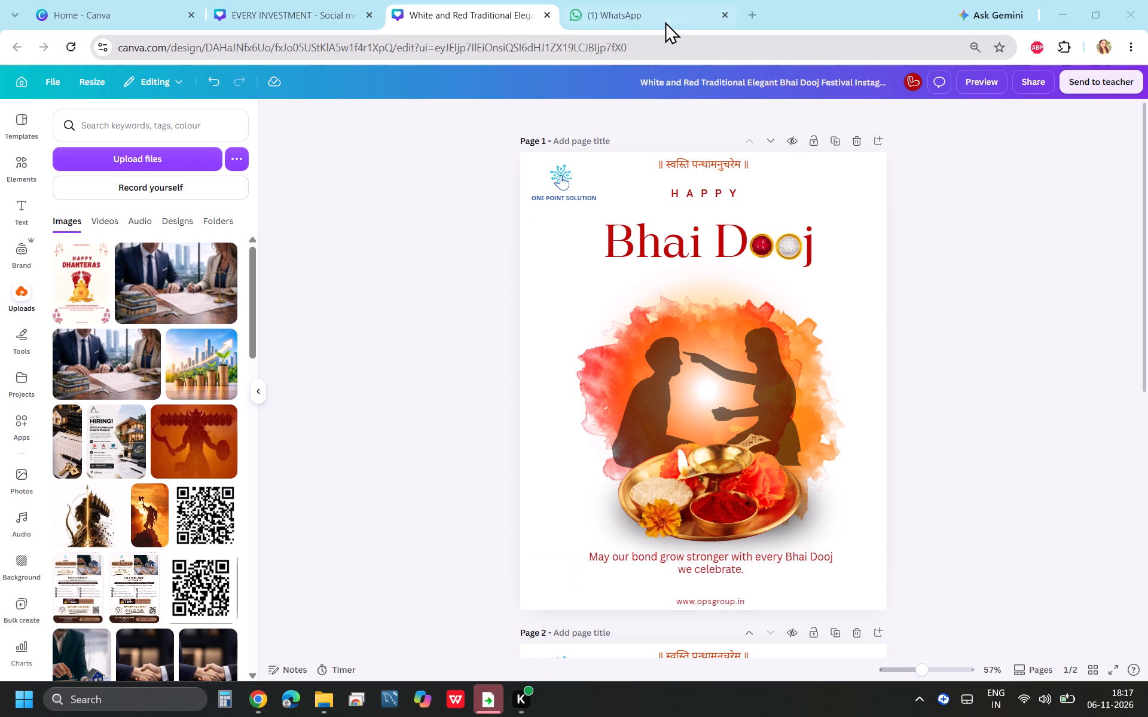